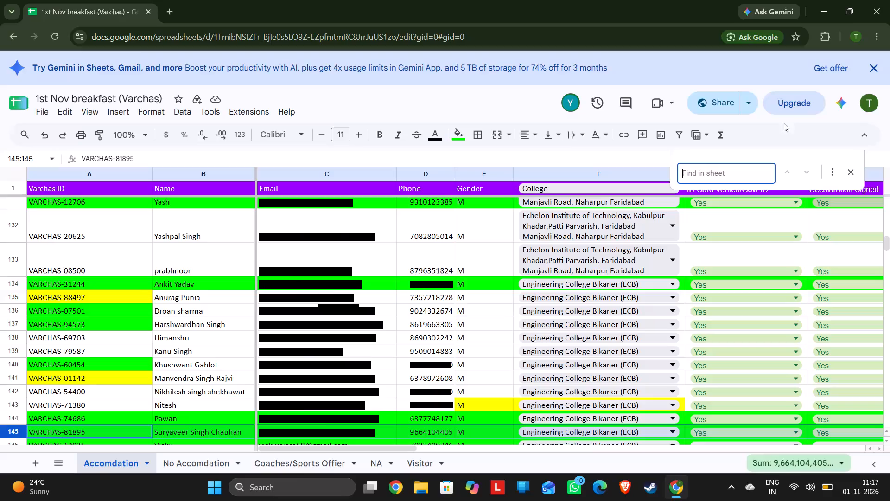
left_click(715, 172)
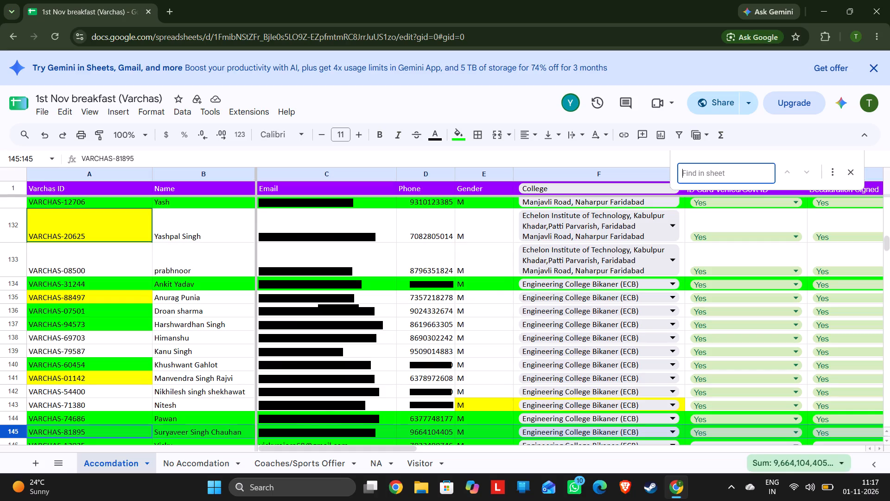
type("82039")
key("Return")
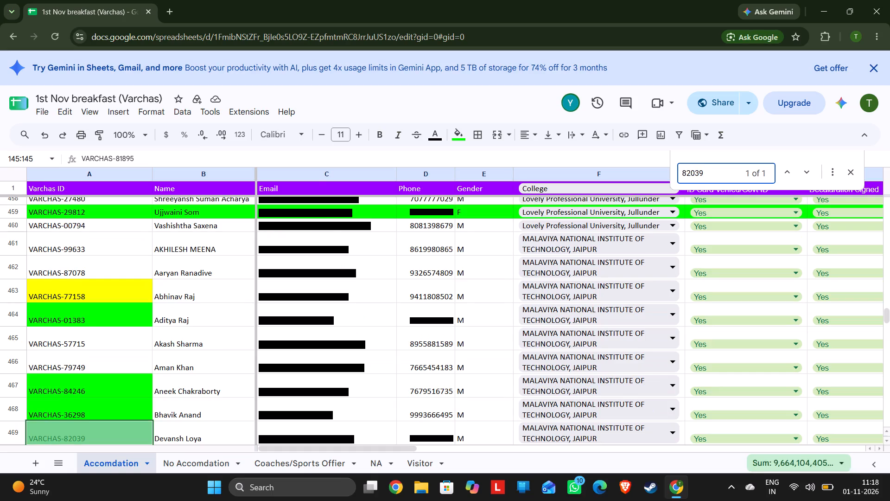
scroll(187, 371, "down", 2)
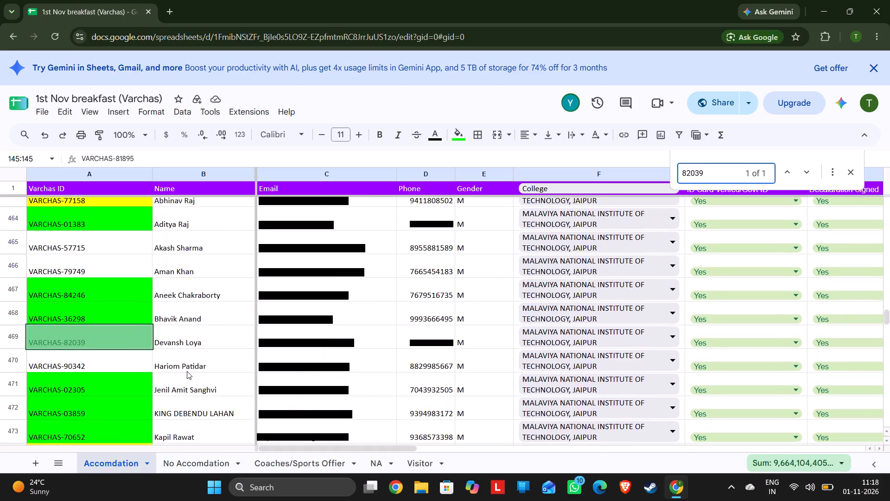
scroll(187, 371, "down", 1)
left_click(13, 307)
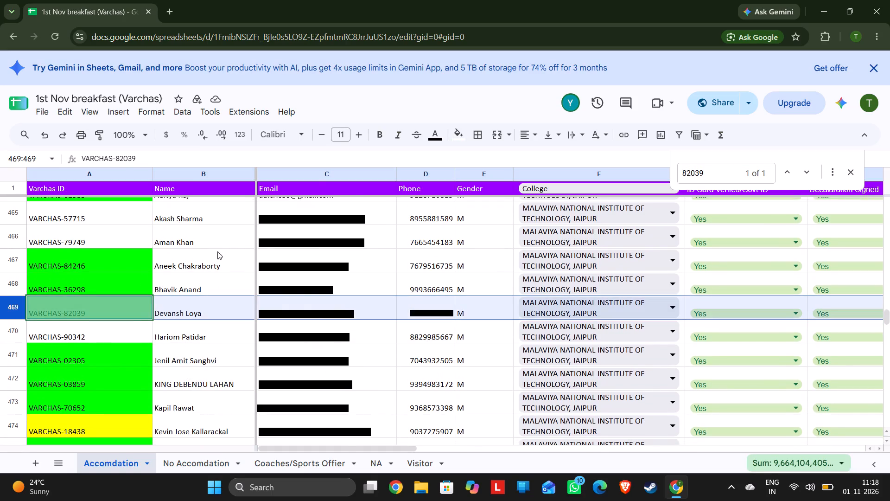
left_click(462, 138)
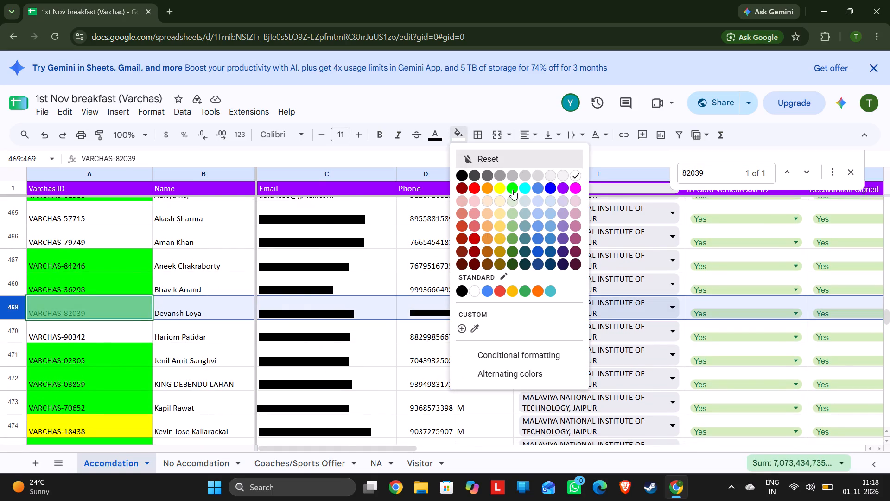
left_click(512, 190)
double_click(714, 180)
key("BackSpace")
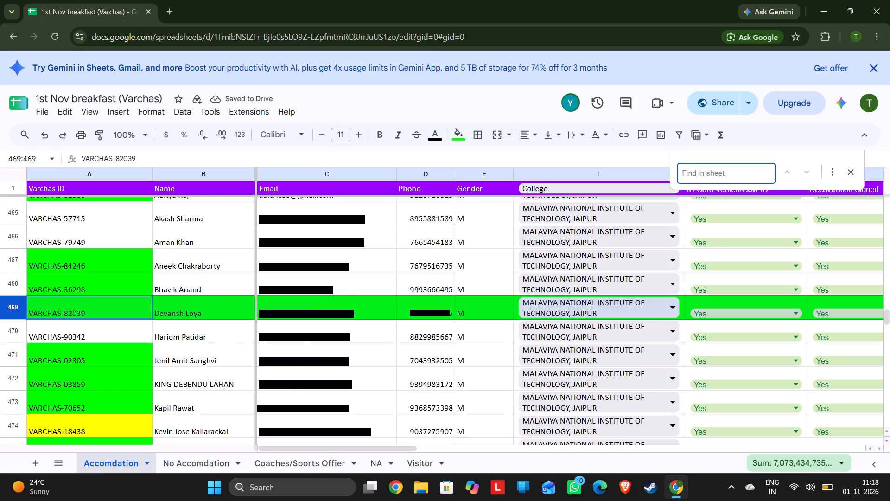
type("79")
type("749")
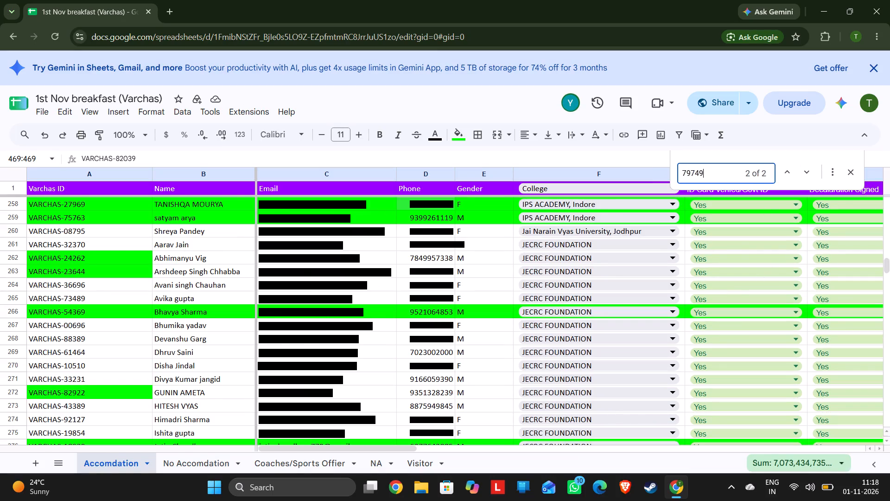
scroll(154, 363, "up", 1)
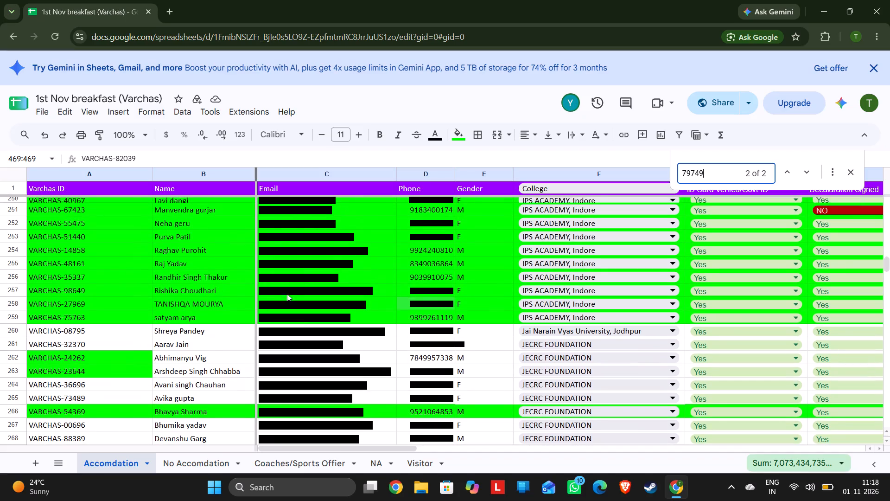
key("Return")
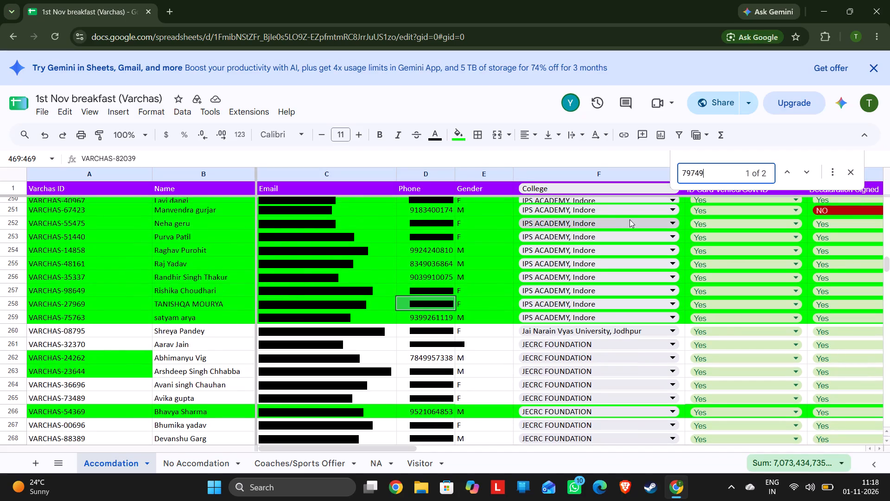
left_click(788, 168)
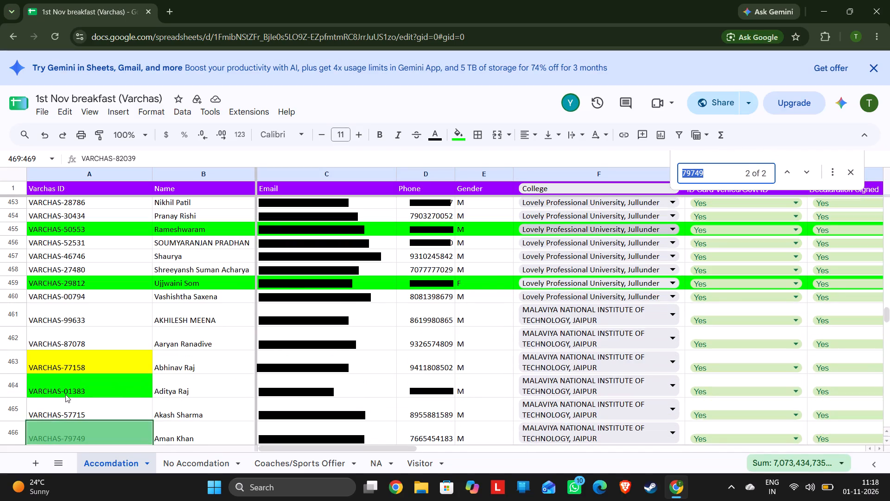
left_click(10, 432)
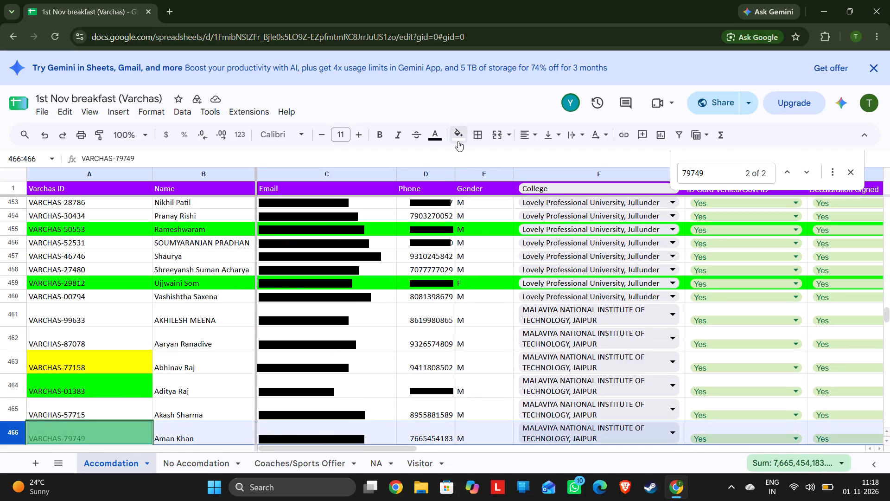
left_click(458, 141)
left_click(511, 192)
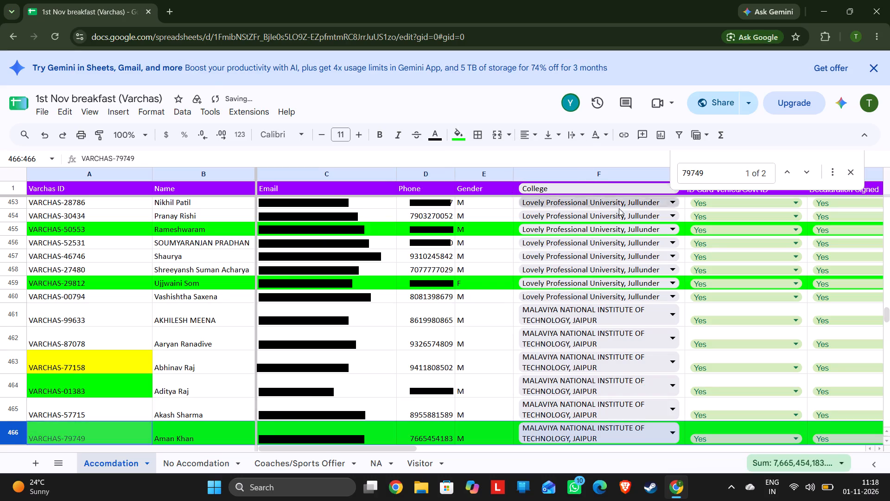
scroll(604, 299, "down", 2)
scroll(604, 299, "up", 1)
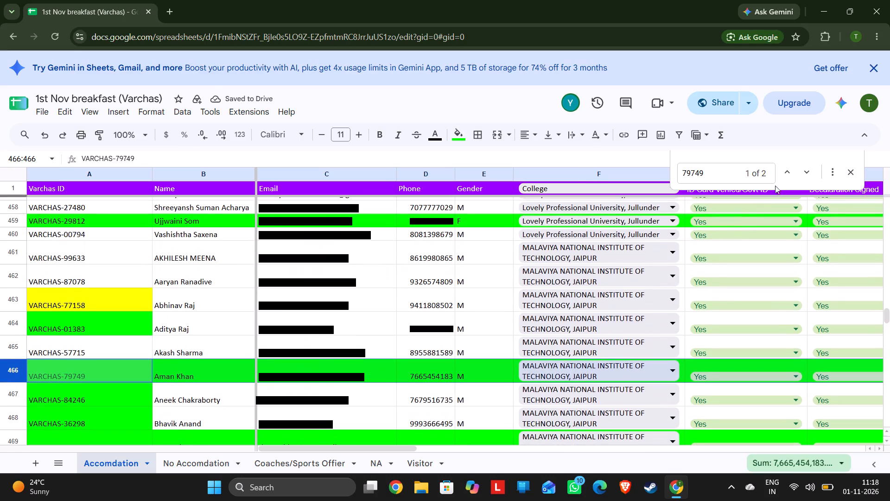
left_click_drag(727, 181, 717, 177)
double_click(717, 177)
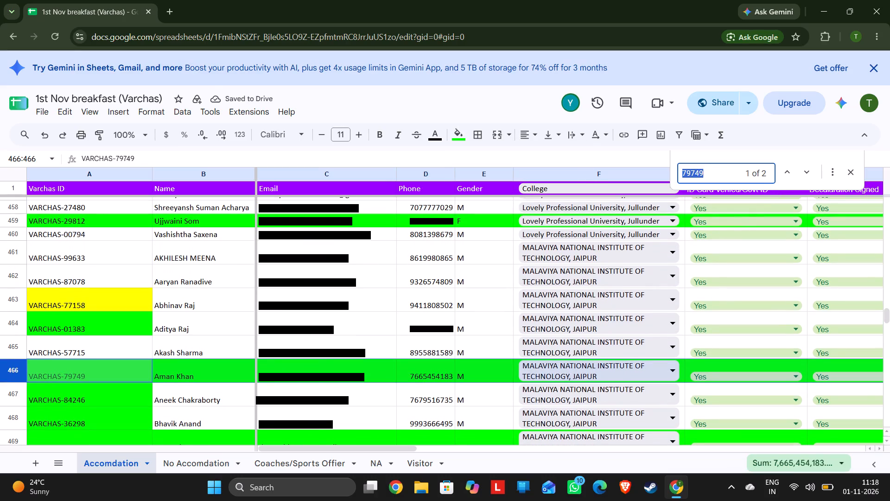
key("BackSpace")
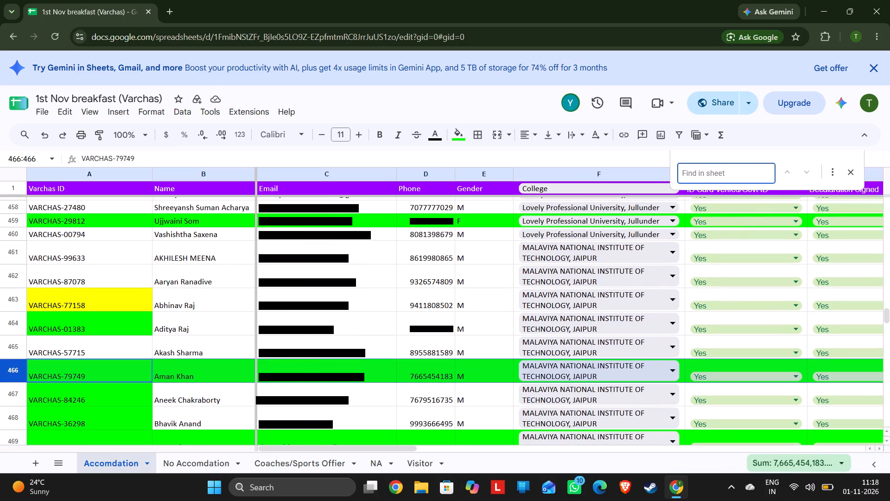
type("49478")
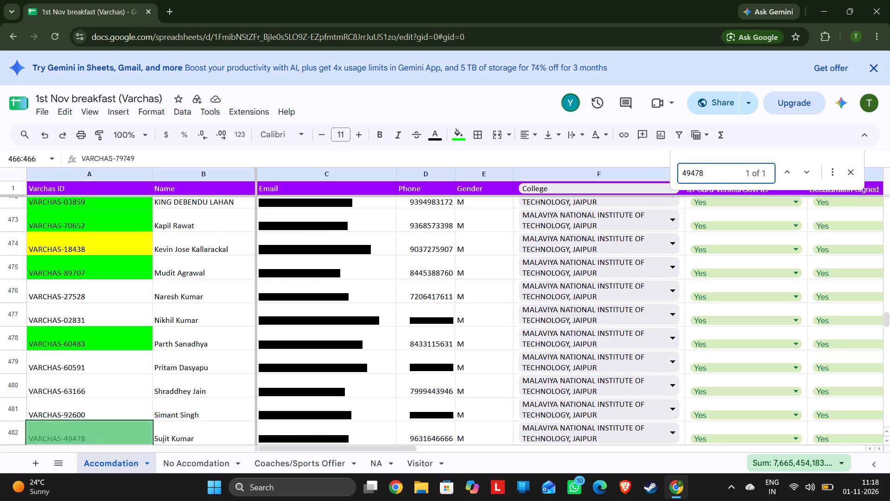
left_click(16, 441)
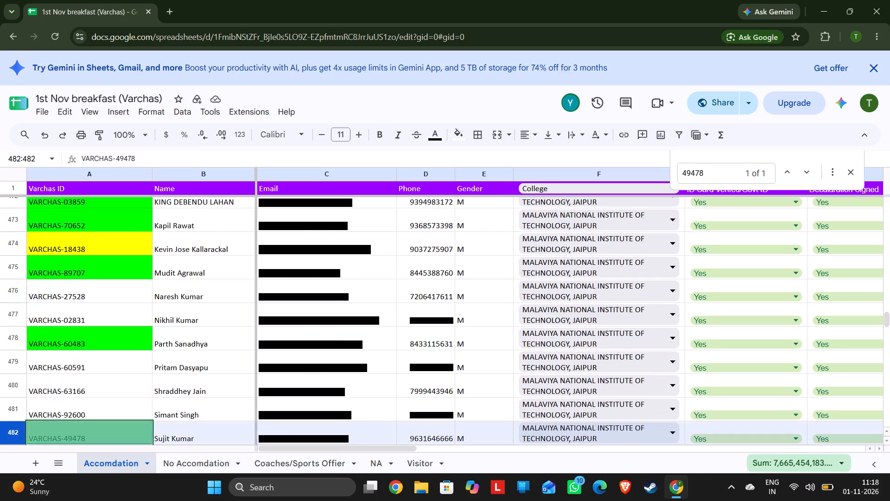
left_click(459, 135)
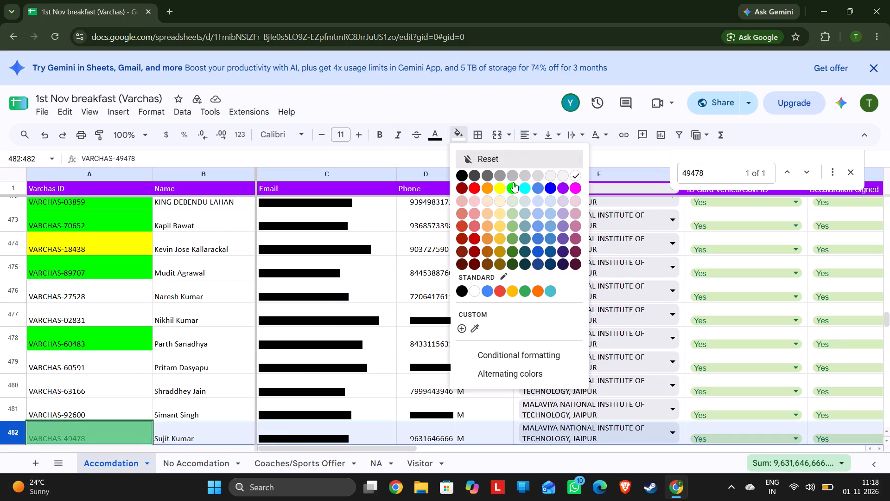
left_click(515, 183)
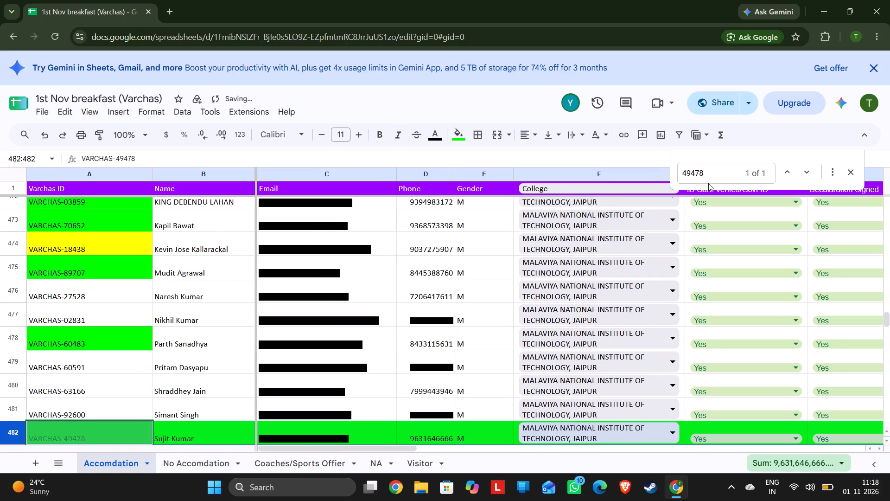
double_click(712, 177)
key("BackSpace")
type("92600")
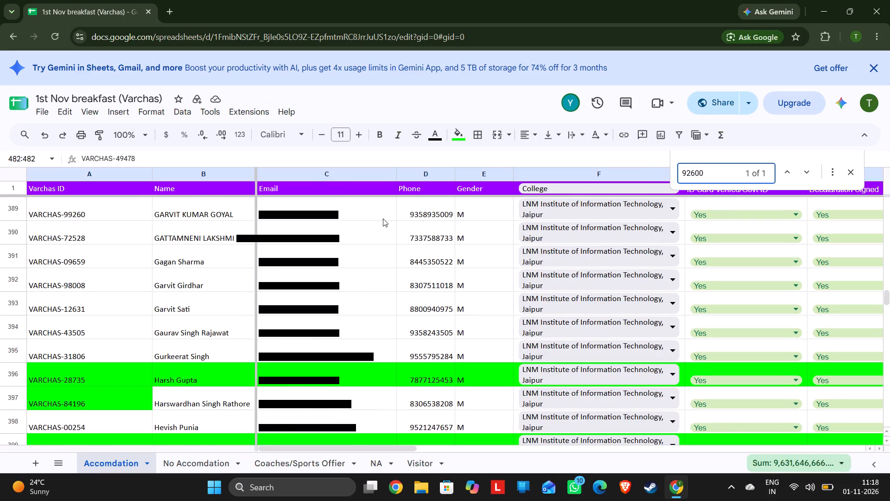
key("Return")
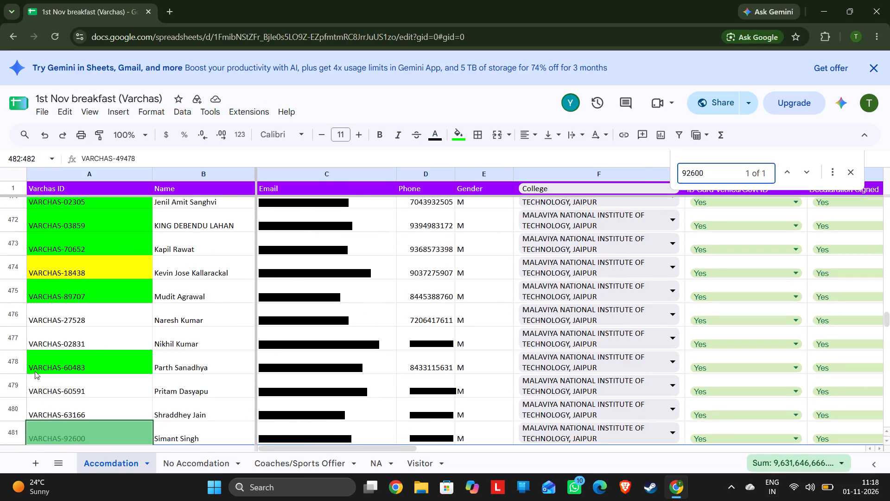
left_click(9, 429)
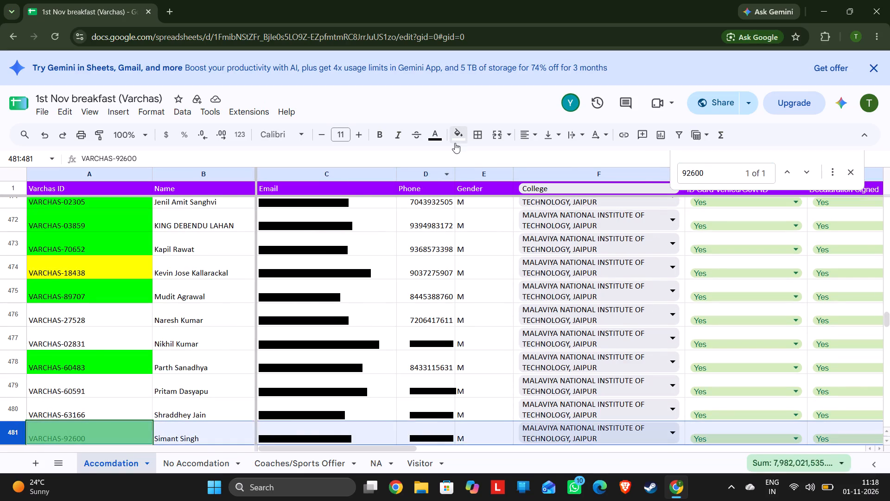
left_click(459, 139)
left_click(511, 189)
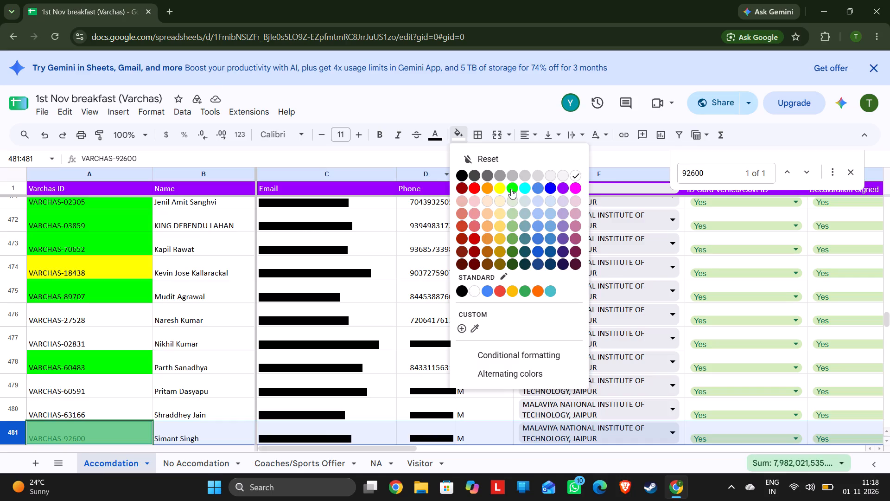
double_click(711, 176)
key("BackSpace")
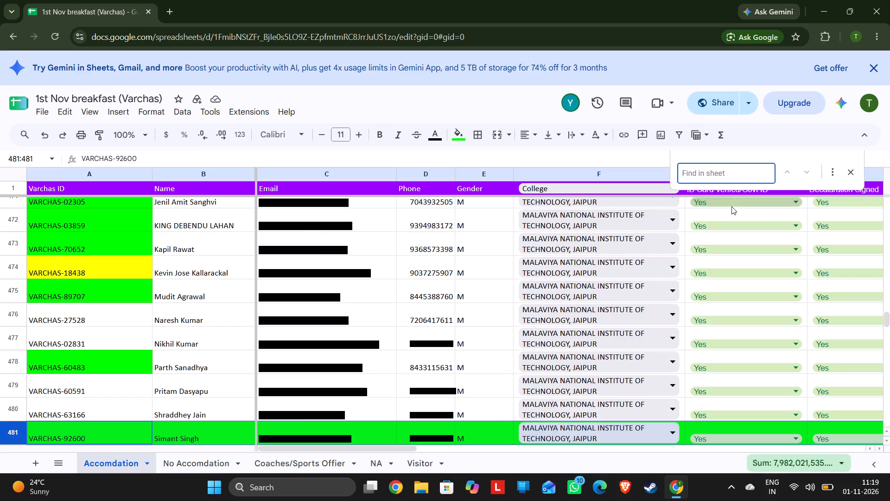
left_click(708, 179)
scroll(661, 360, "down", 2)
scroll(661, 360, "right", 1)
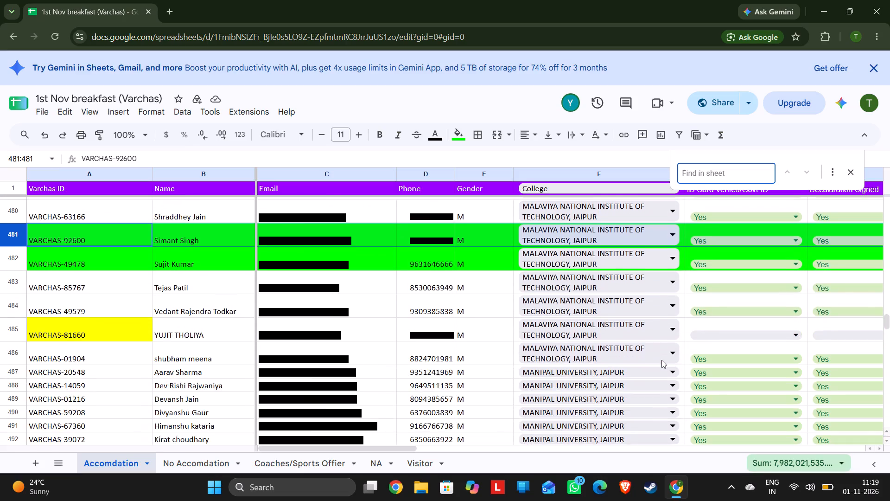
scroll(661, 360, "right", 1)
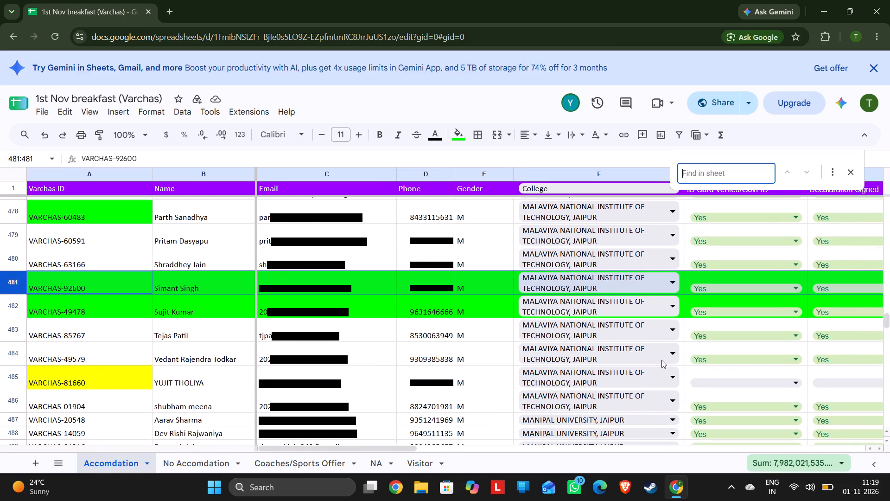
scroll(661, 360, "right", 1)
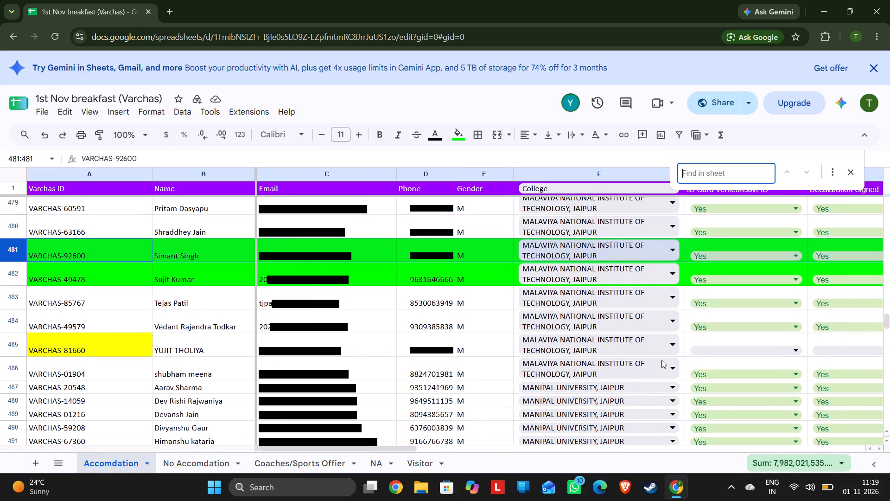
scroll(661, 360, "right", 1)
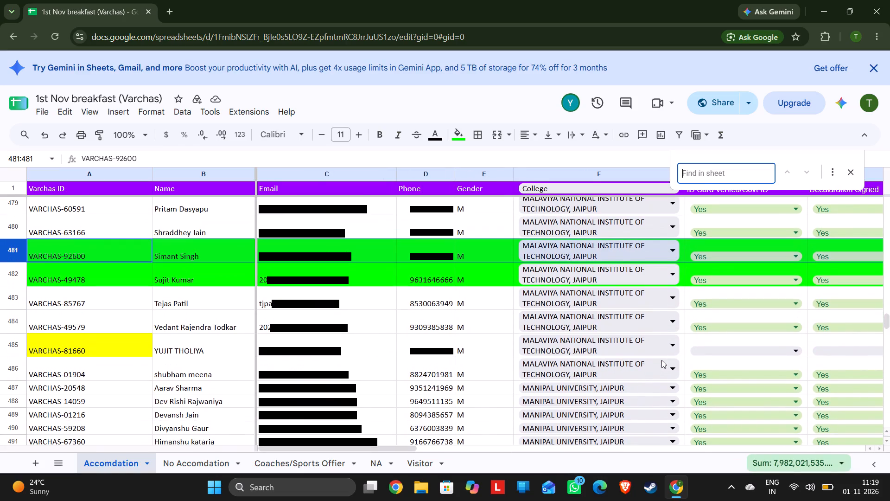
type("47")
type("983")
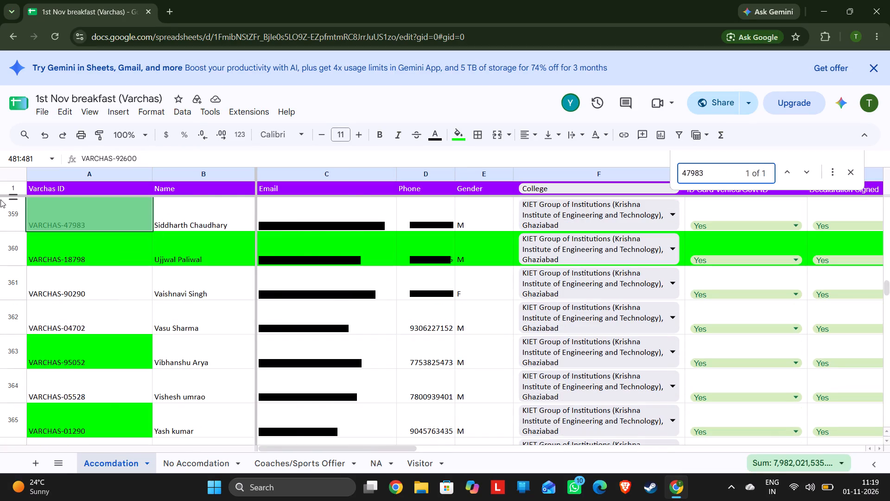
left_click(14, 219)
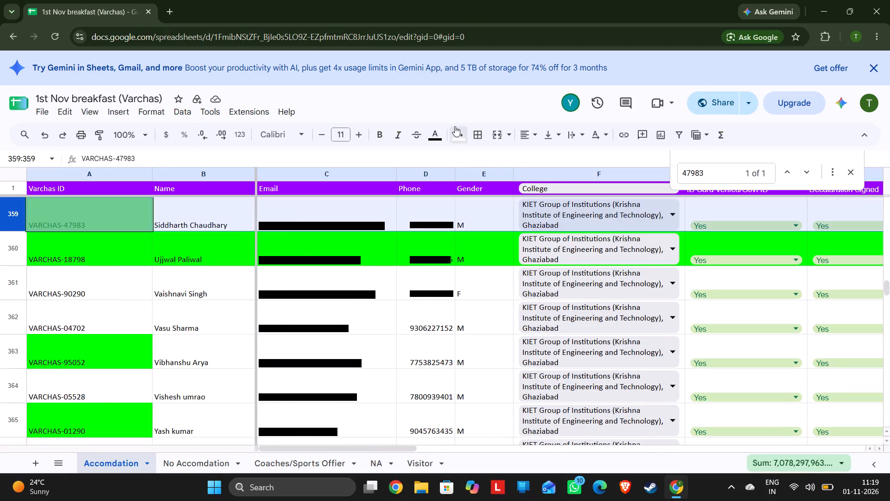
left_click(455, 126)
left_click(516, 186)
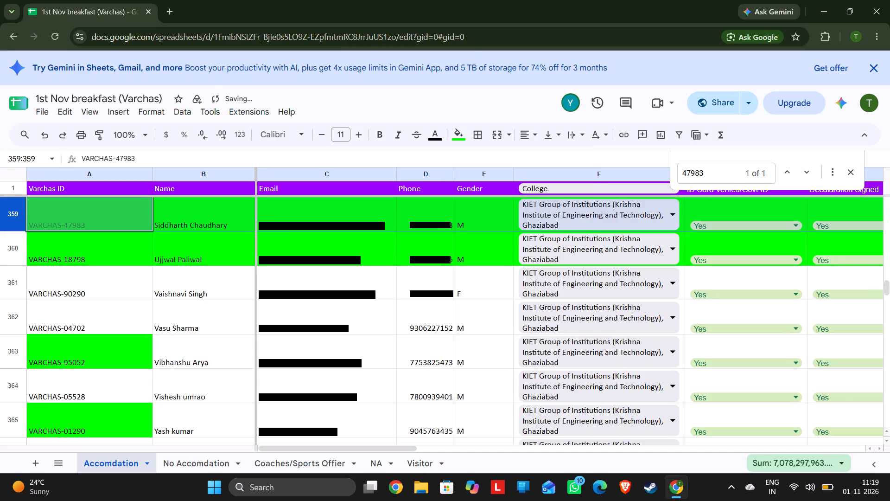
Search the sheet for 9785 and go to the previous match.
double_click(712, 170)
key("BackSpace")
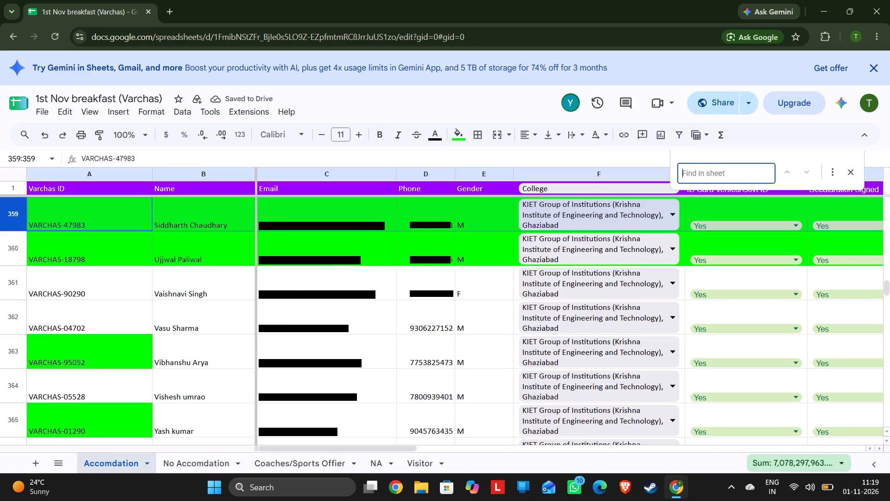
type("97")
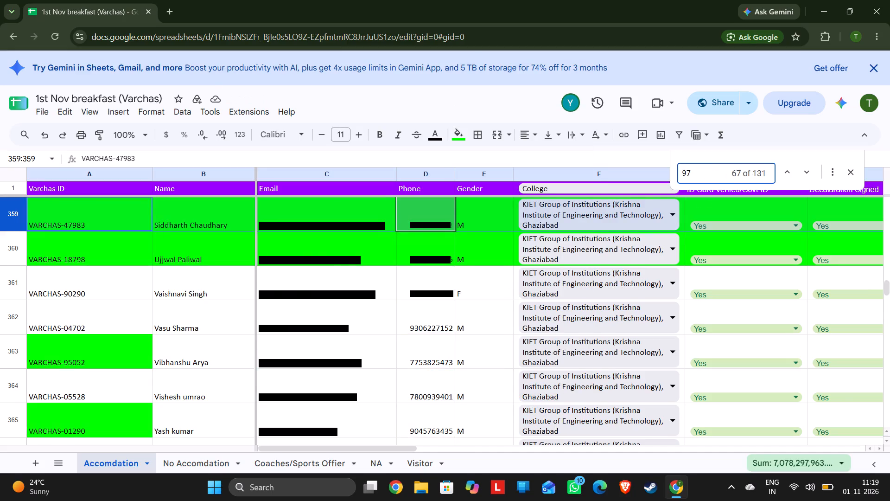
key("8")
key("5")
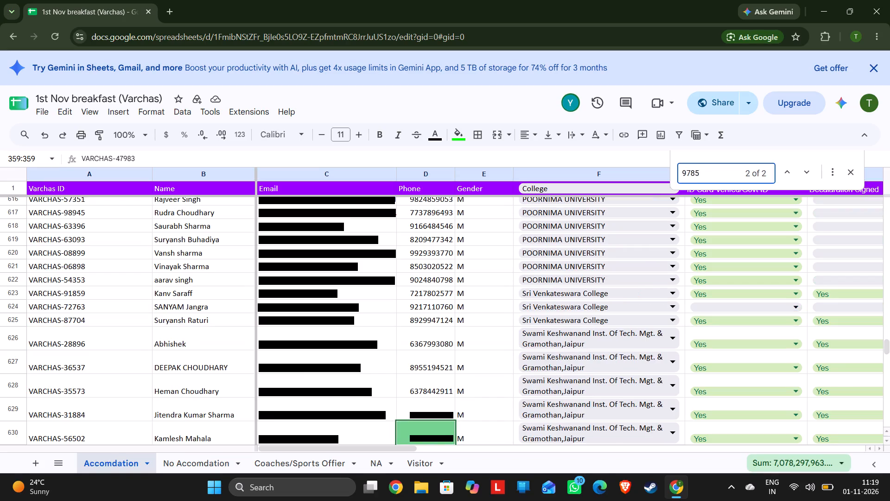
left_click(784, 178)
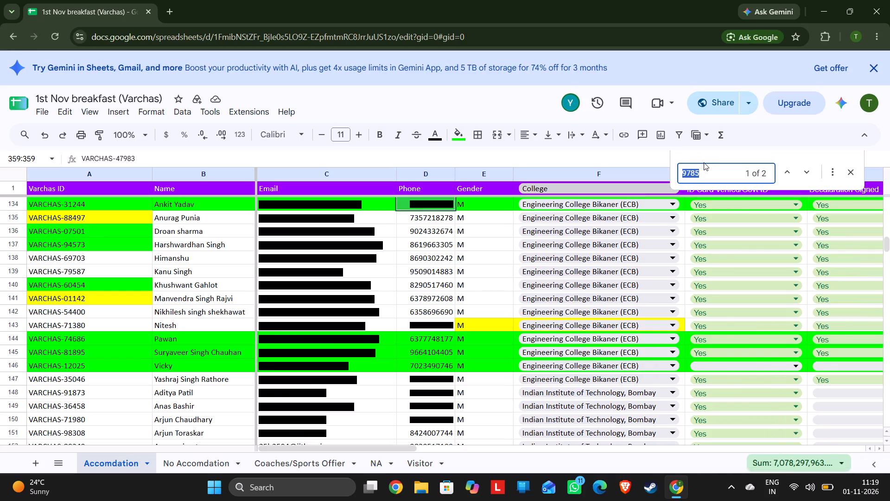
Correct the search to the full Varchas ID of the participant in row 355 and fill that entire row bright green.
left_click(704, 174)
key("BackSpace")
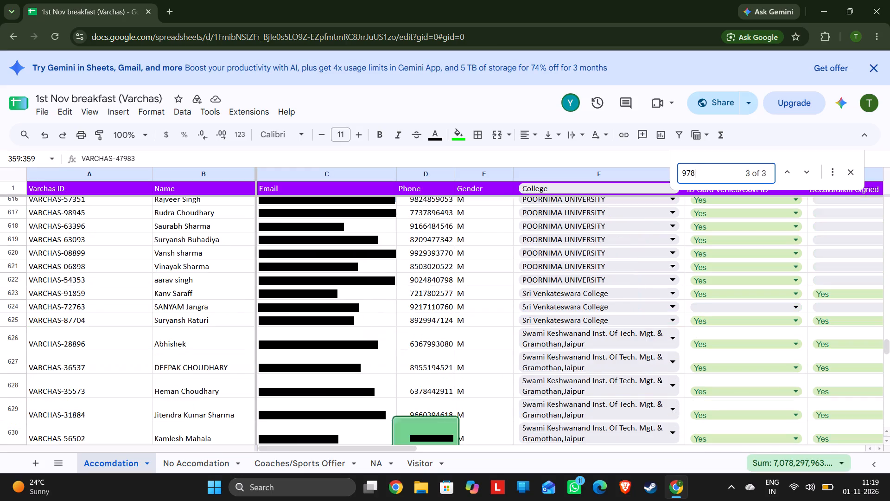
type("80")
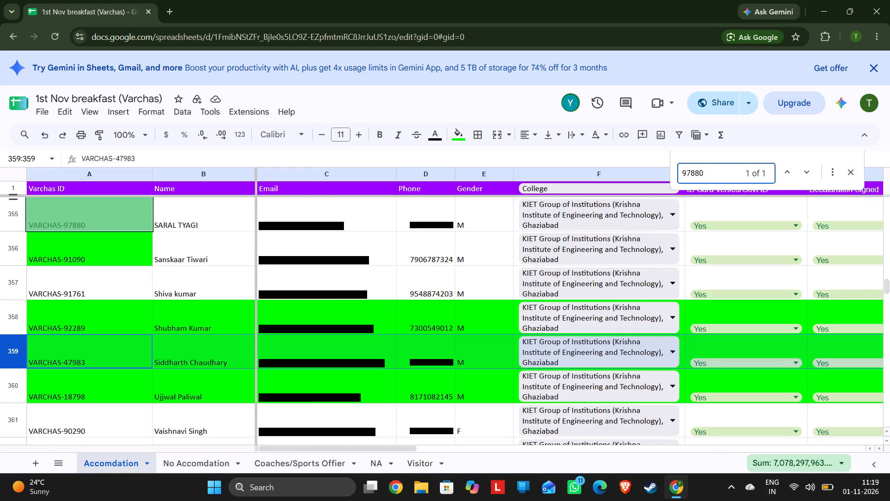
left_click(19, 214)
left_click(459, 138)
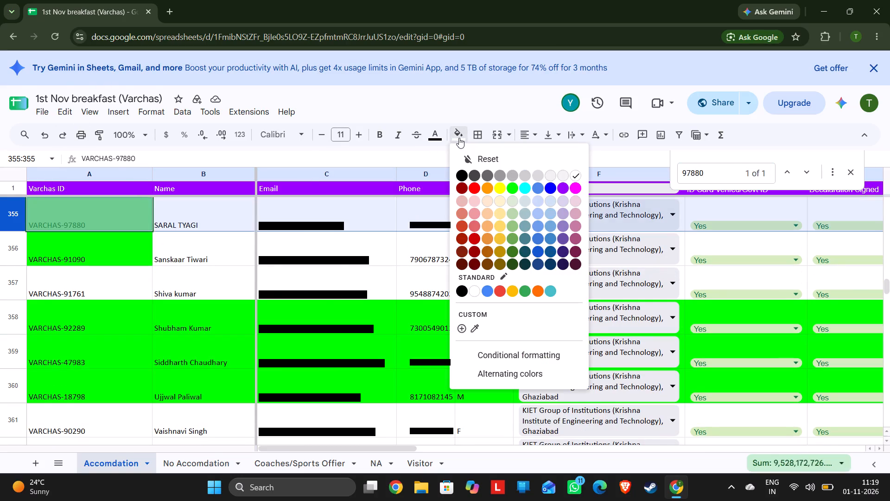
left_click(510, 191)
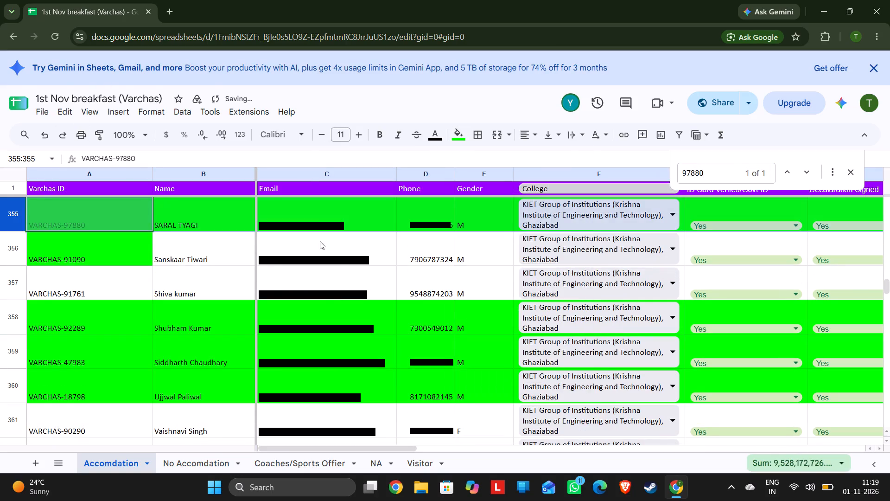
Fill the entire row 357 bright green.
left_click(14, 279)
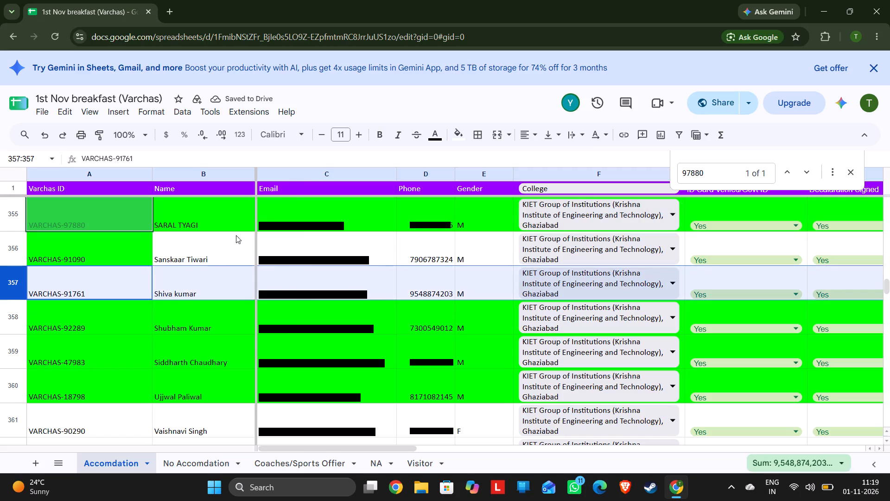
left_click(461, 135)
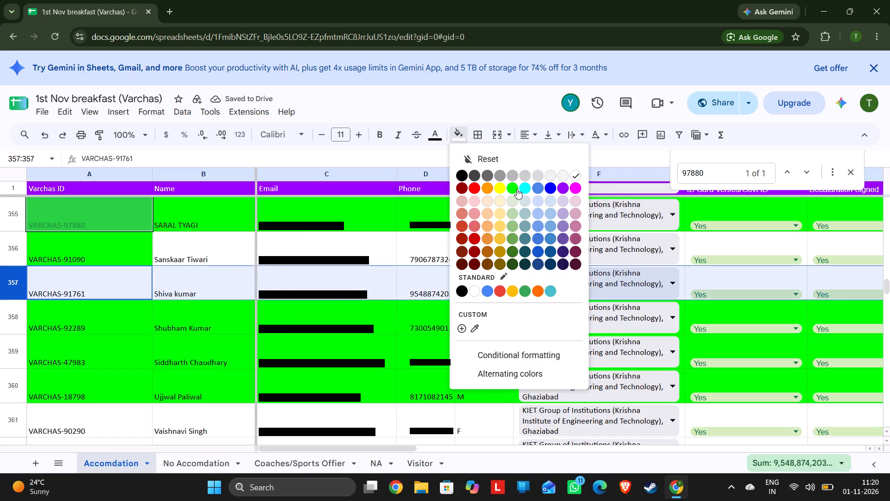
left_click(517, 189)
double_click(705, 178)
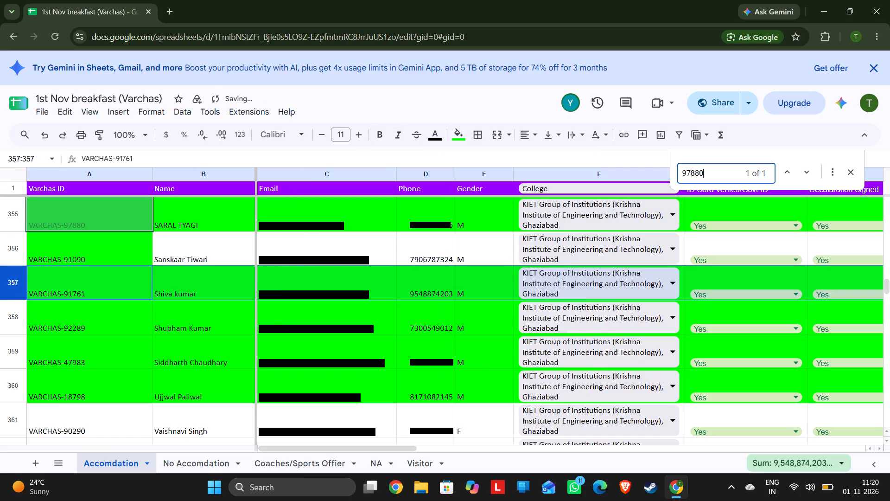
key("BackSpace")
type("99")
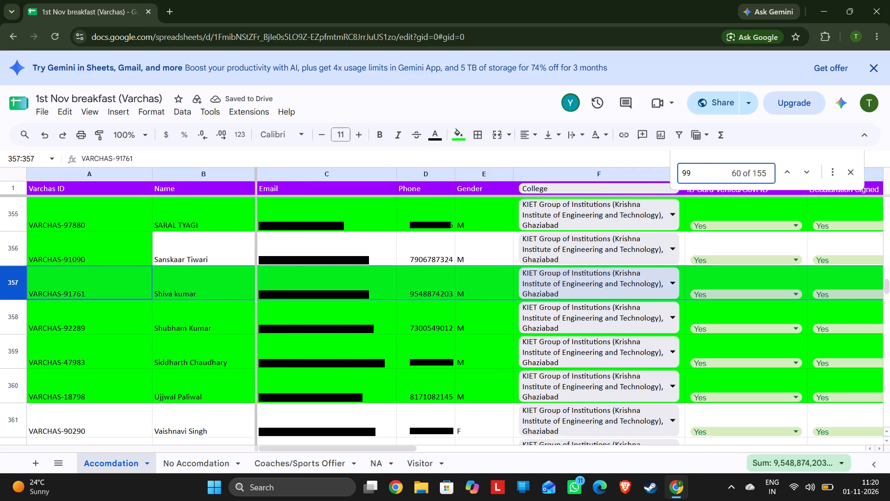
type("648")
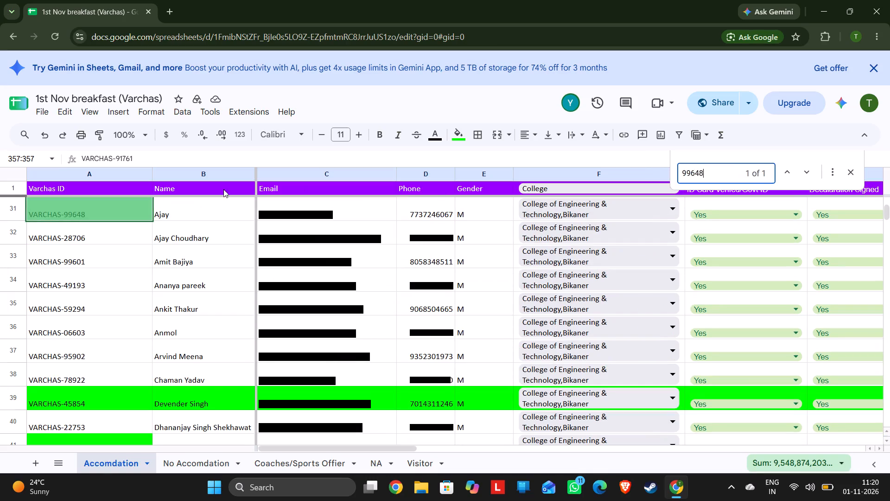
left_click(13, 208)
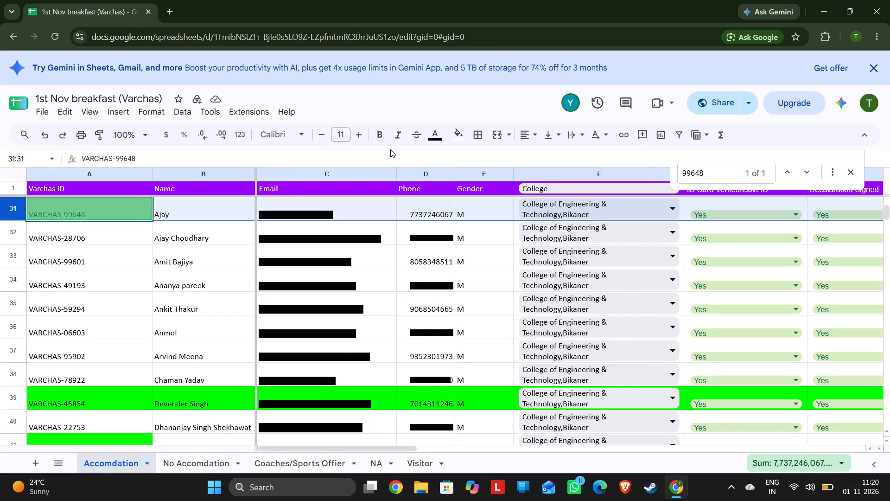
left_click(457, 136)
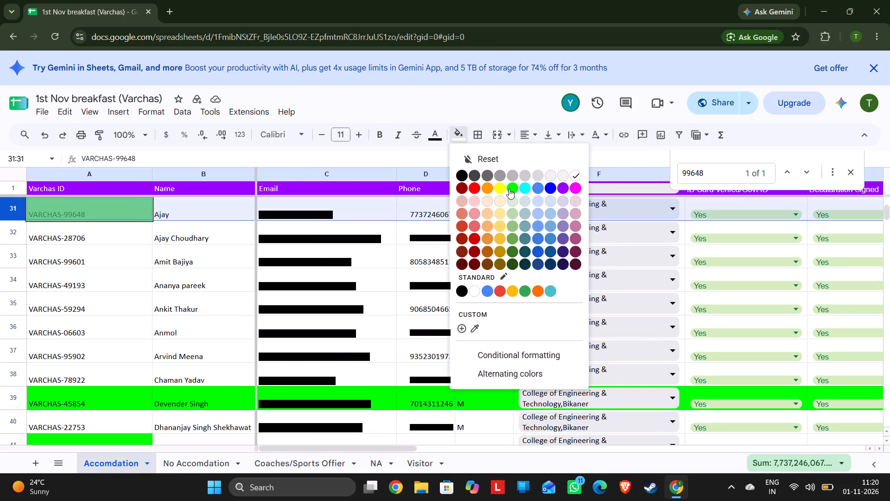
left_click(509, 189)
double_click(708, 178)
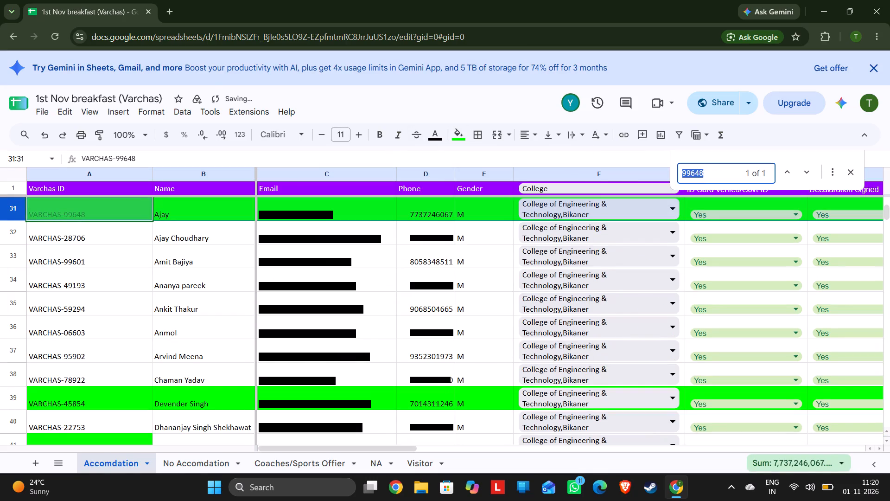
key("BackSpace")
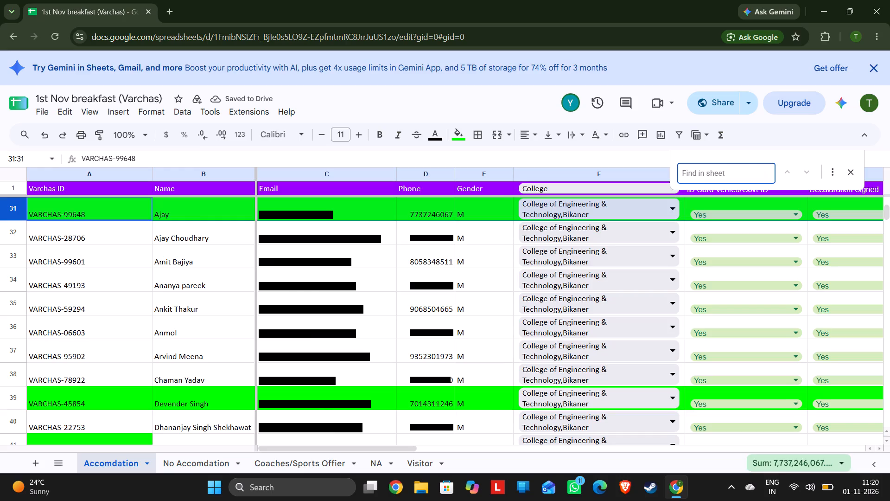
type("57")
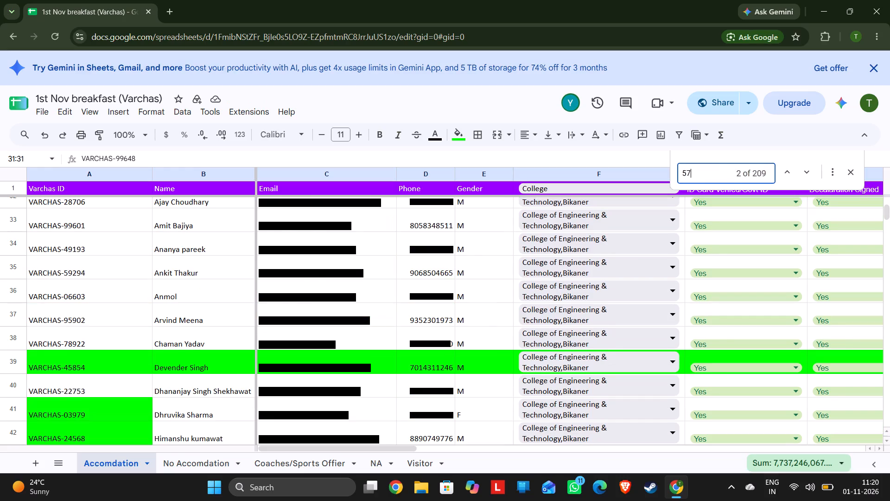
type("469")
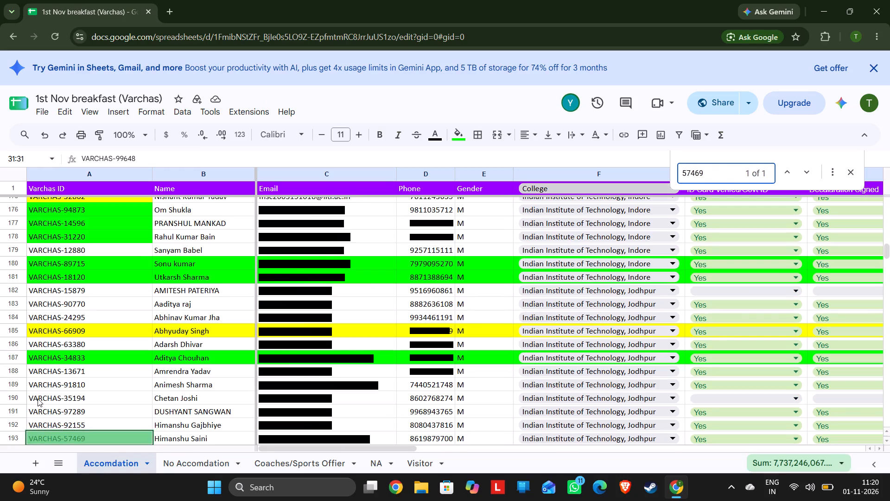
left_click(21, 438)
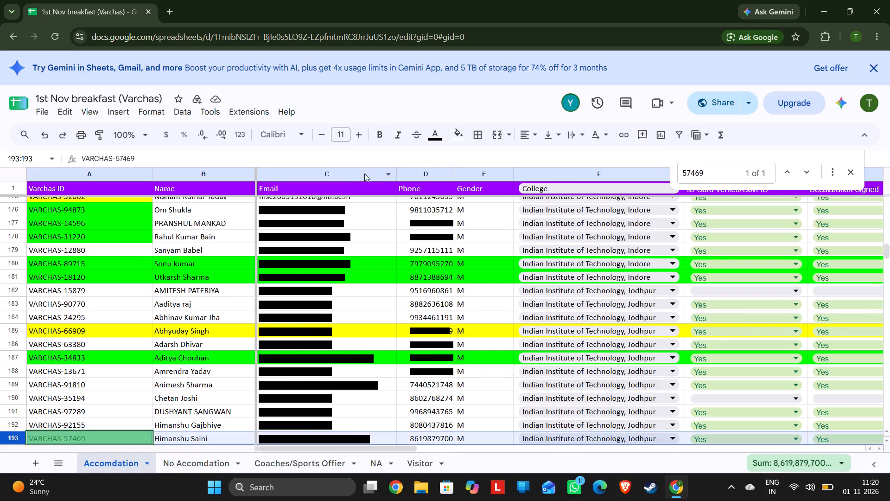
left_click(459, 136)
left_click(512, 186)
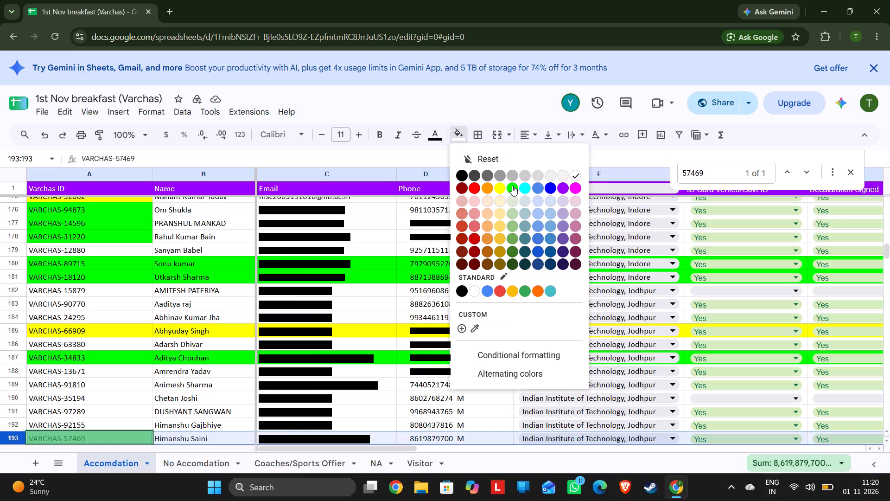
double_click(718, 167)
key("BackSpace")
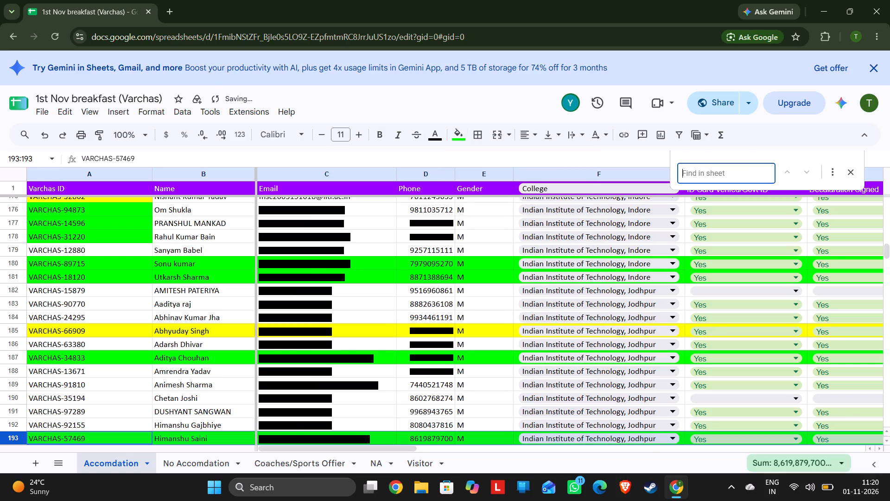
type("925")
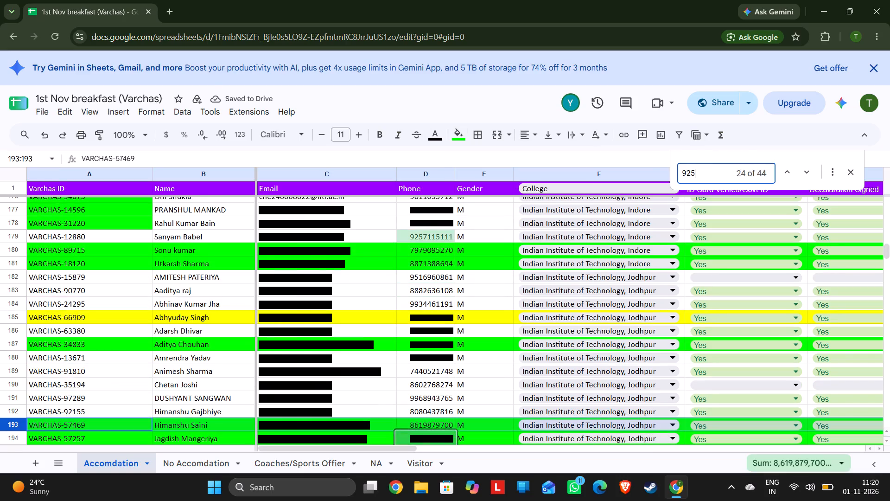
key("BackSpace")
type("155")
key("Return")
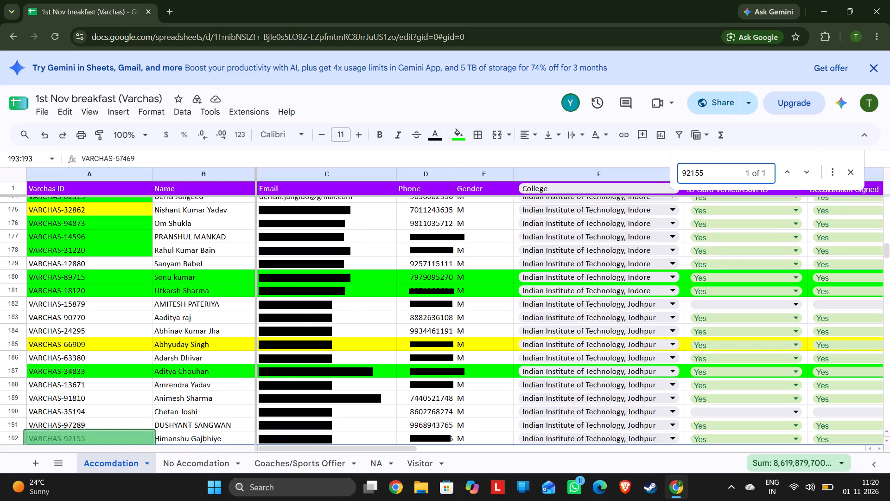
left_click(17, 438)
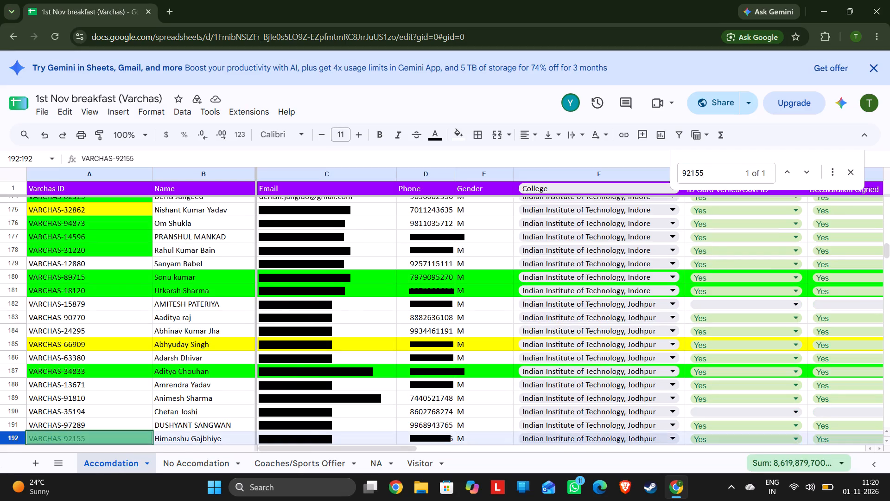
left_click(457, 135)
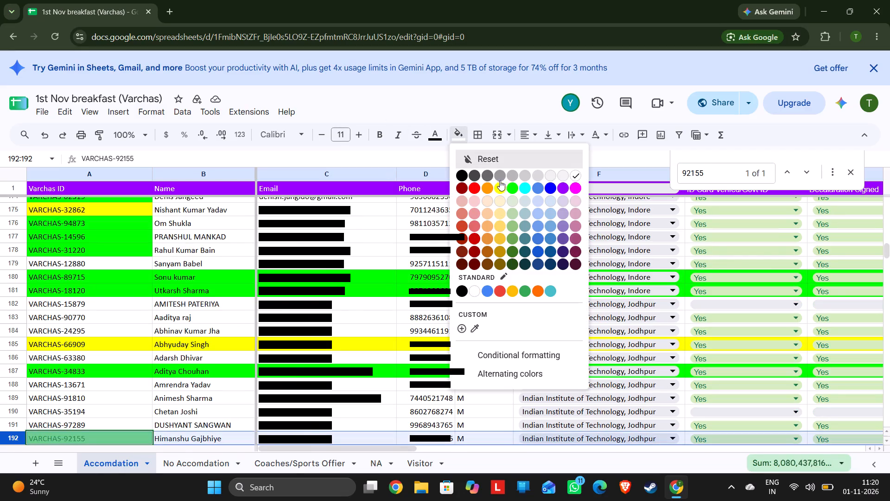
left_click(511, 189)
double_click(712, 173)
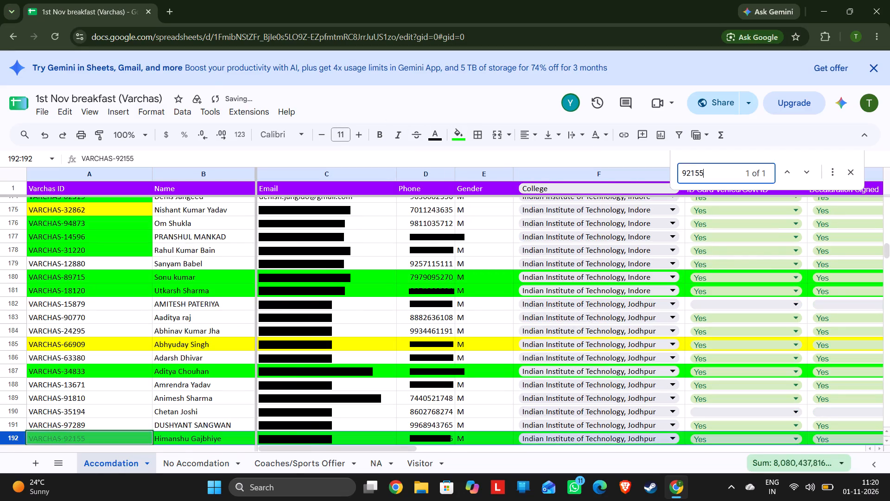
key("BackSpace")
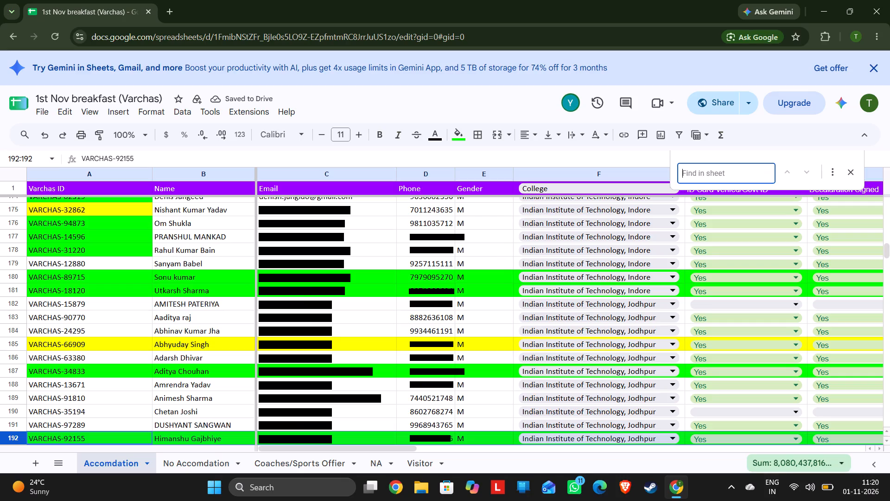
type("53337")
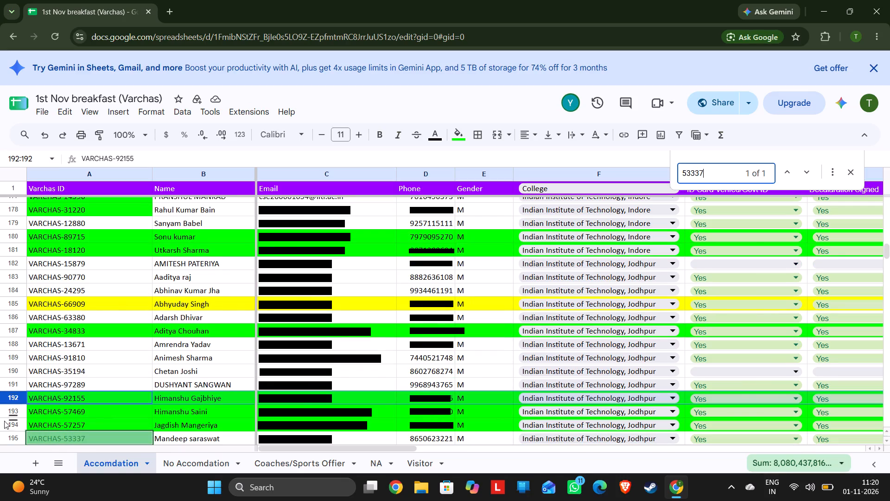
left_click(18, 439)
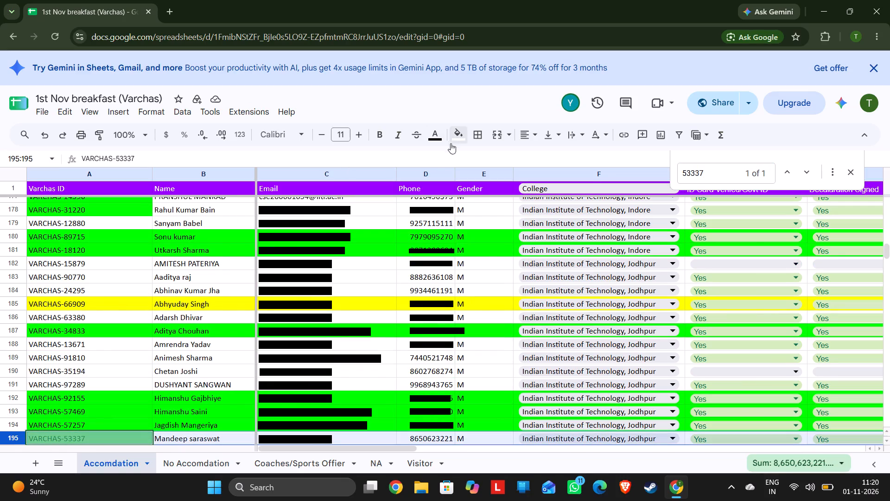
left_click(458, 138)
left_click(514, 189)
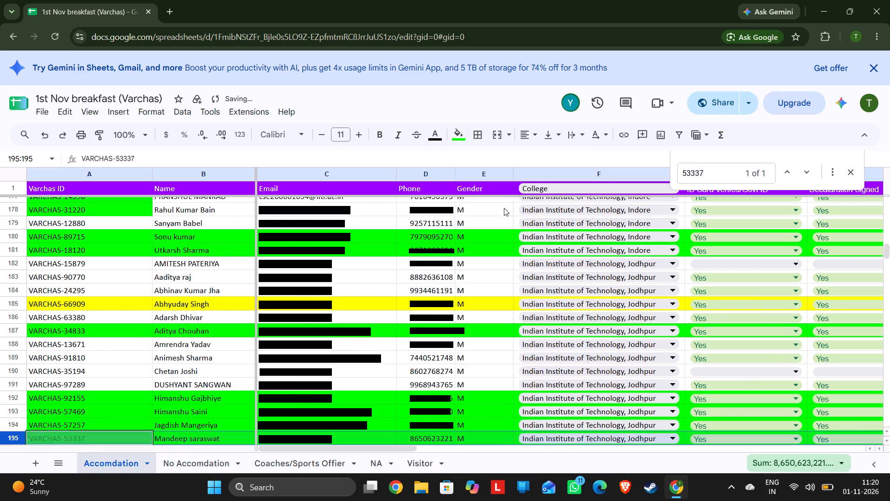
scroll(444, 315, "up", 1)
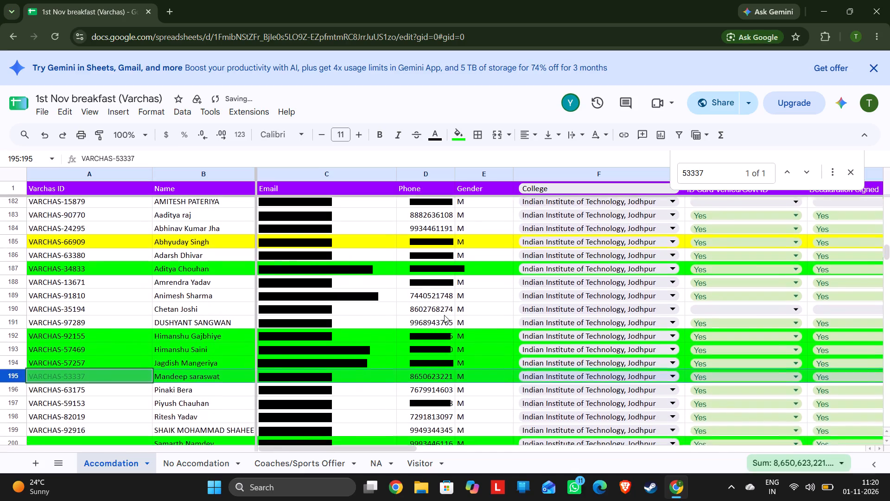
scroll(444, 315, "up", 2)
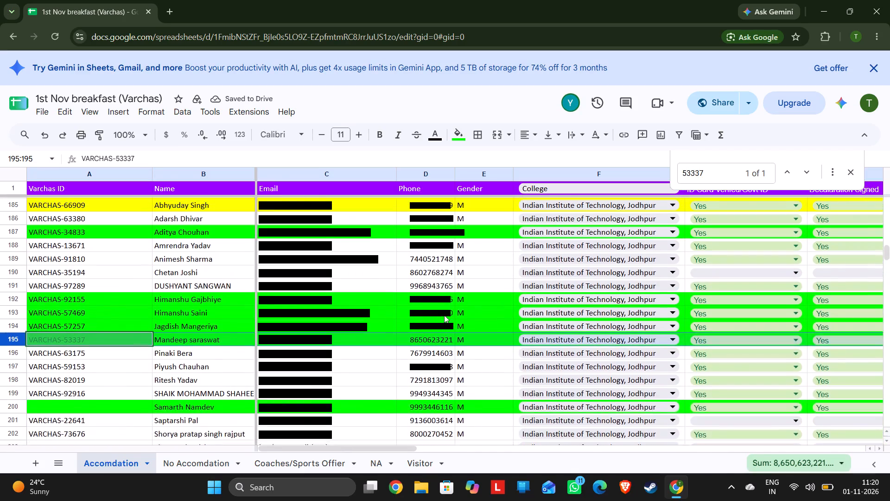
scroll(444, 315, "up", 1)
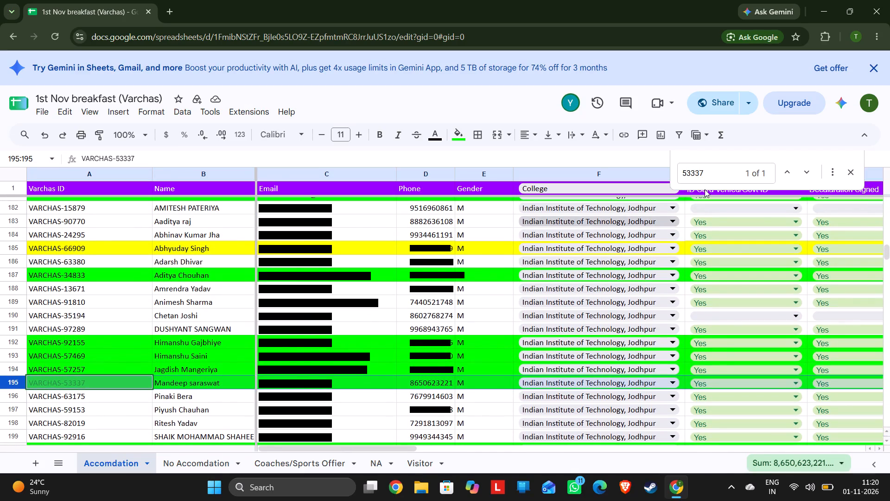
double_click(716, 177)
key("BackSpace")
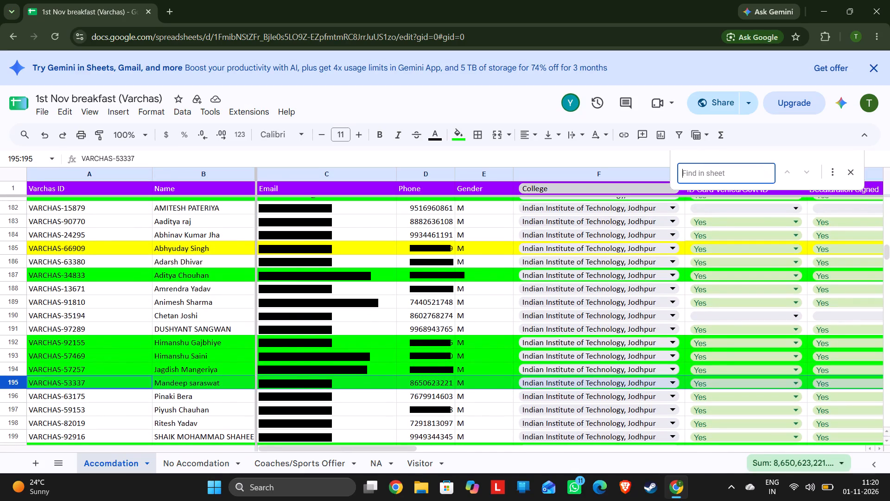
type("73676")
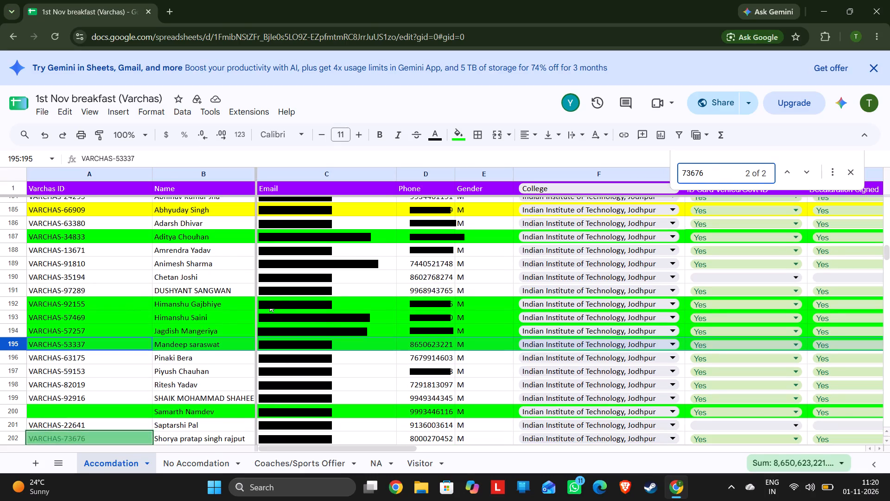
left_click(20, 438)
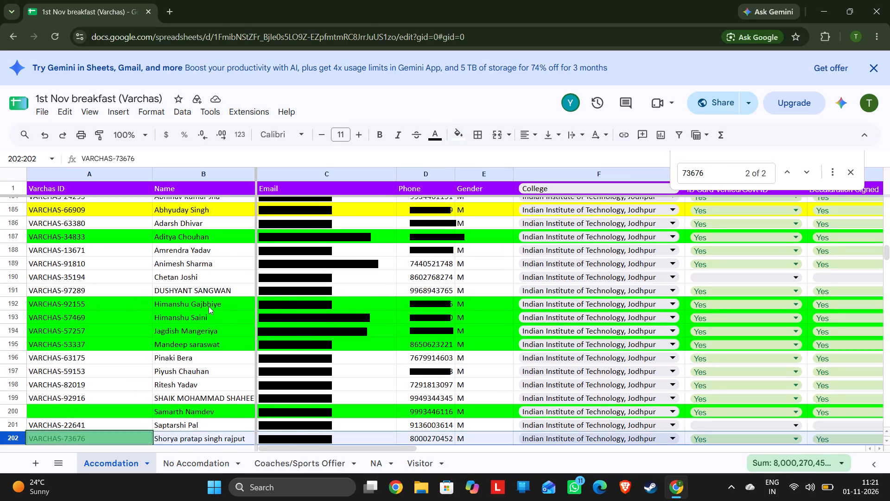
left_click(454, 131)
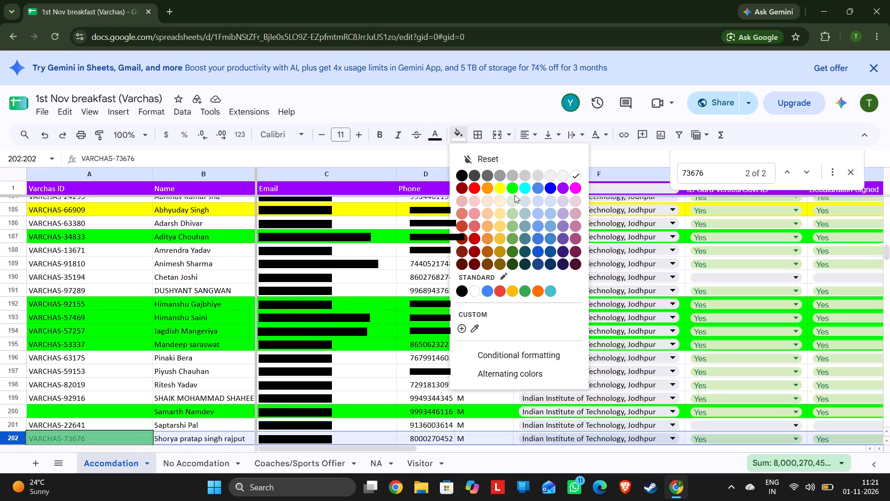
left_click(515, 188)
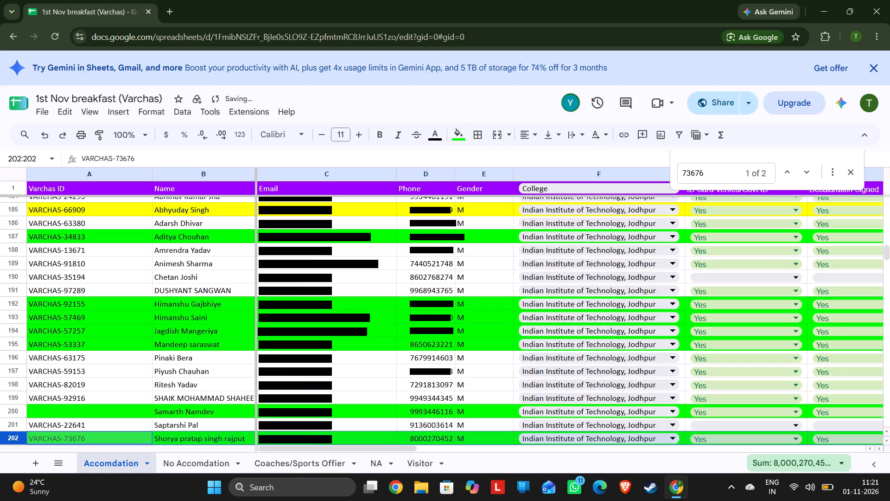
double_click(709, 175)
key("BackSpace")
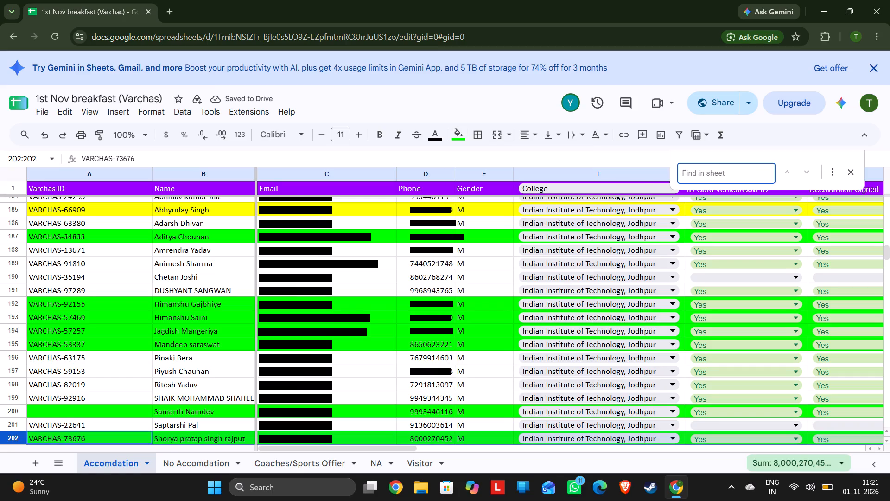
key("9")
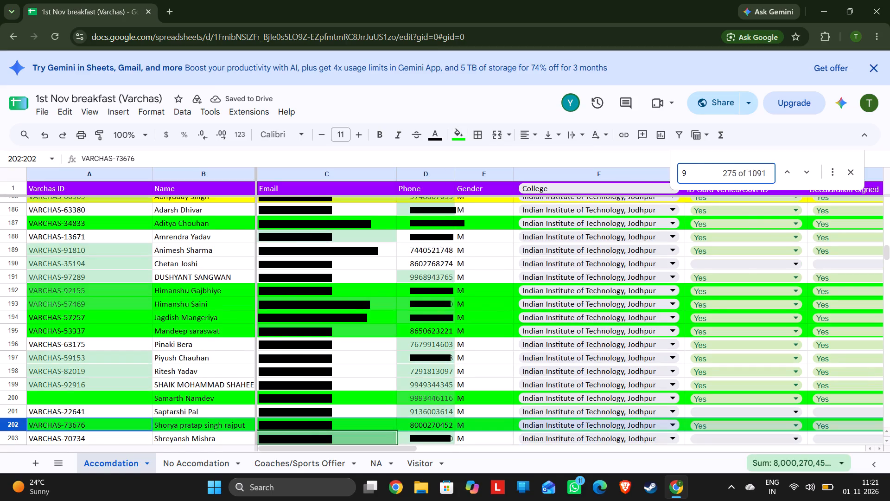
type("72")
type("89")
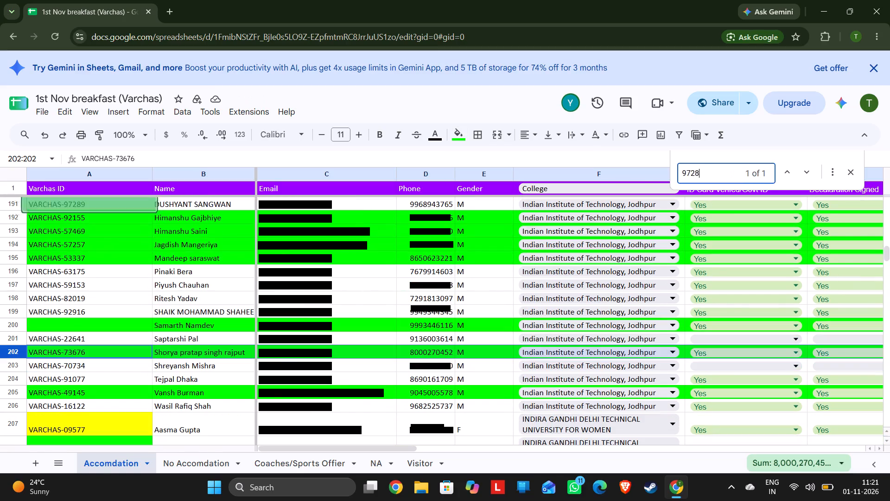
left_click(17, 205)
left_click(455, 134)
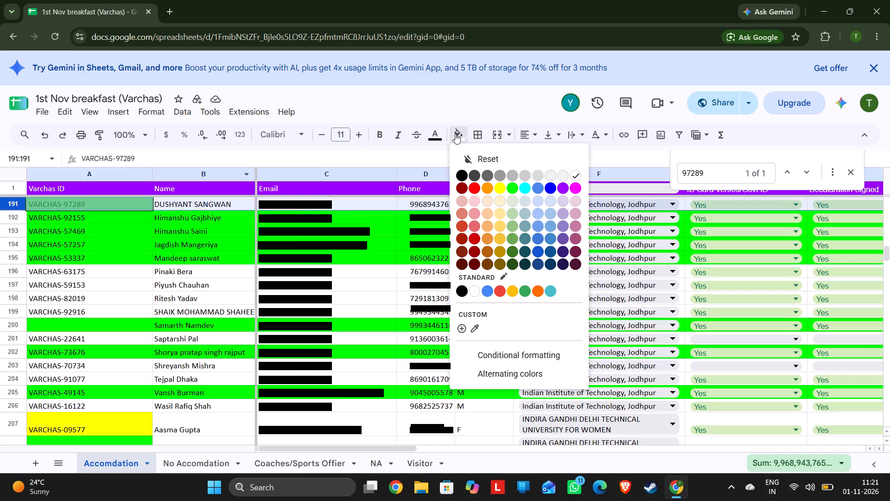
left_click(512, 188)
scroll(387, 259, "up", 1)
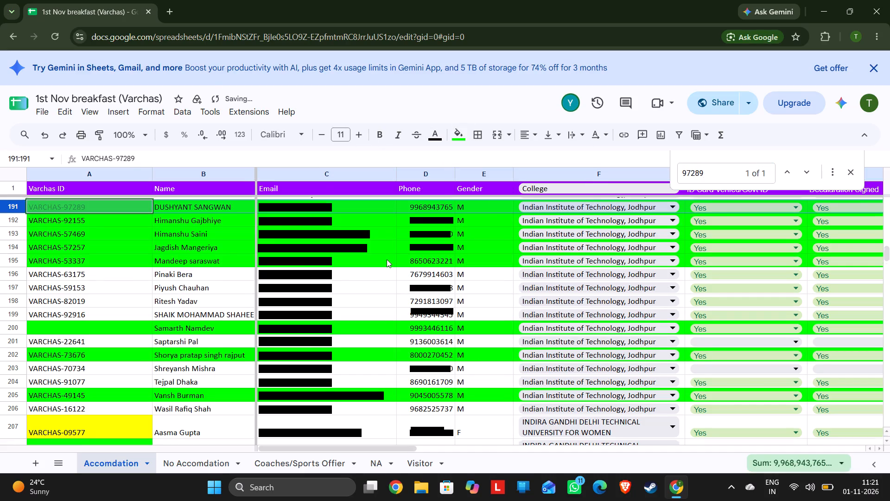
scroll(387, 259, "up", 1)
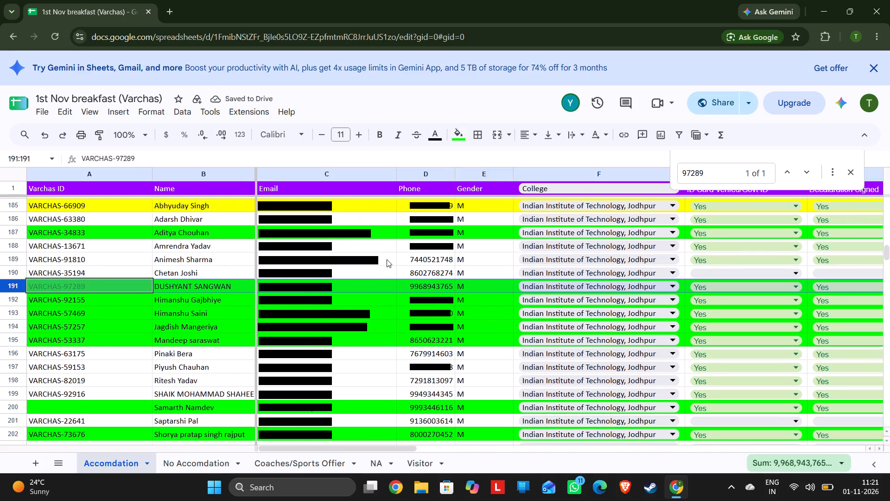
left_click(19, 258)
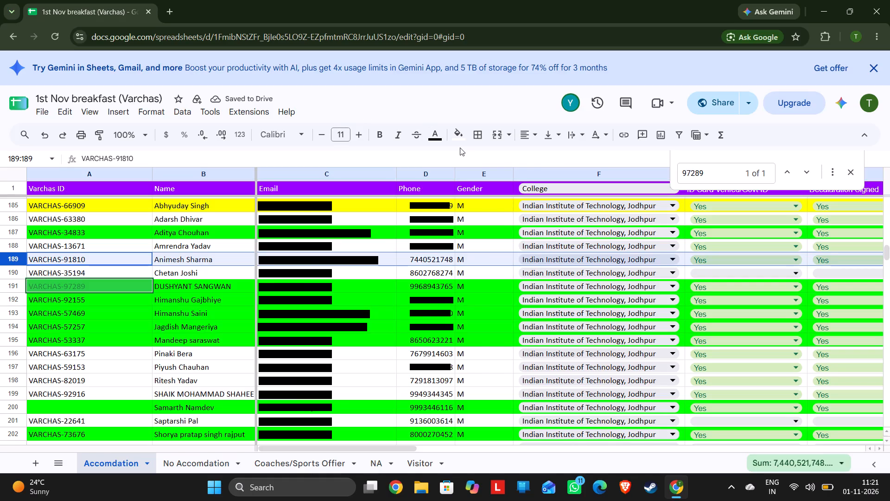
left_click(457, 133)
left_click(515, 187)
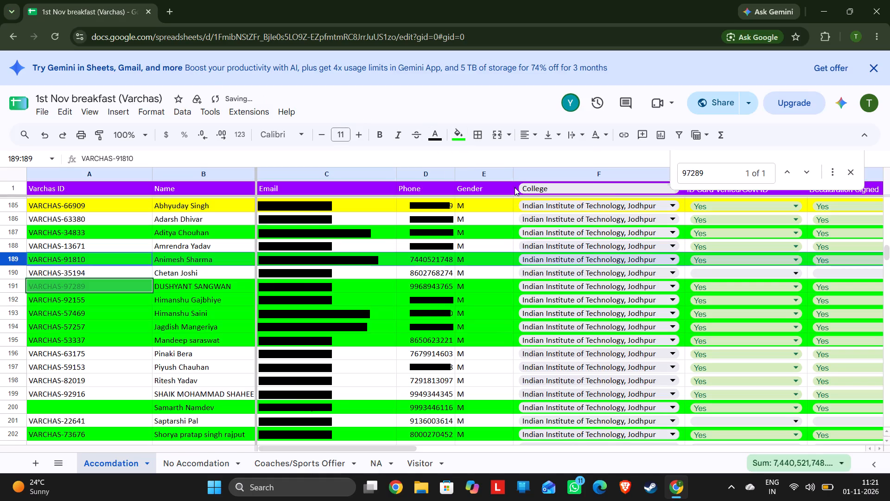
double_click(711, 177)
key("BackSpace")
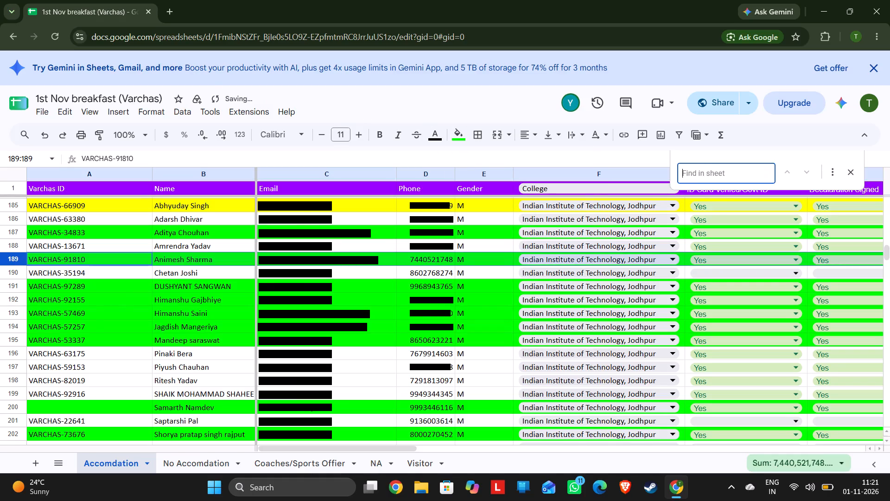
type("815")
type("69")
left_click(18, 209)
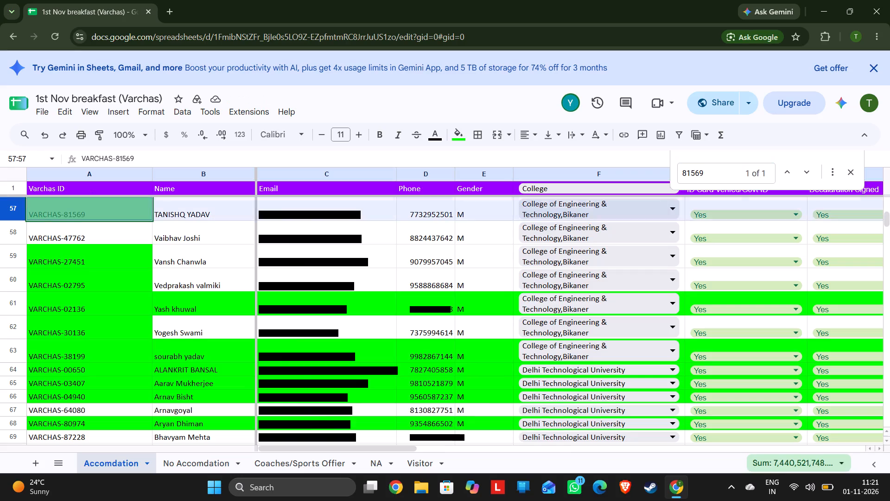
left_click(461, 133)
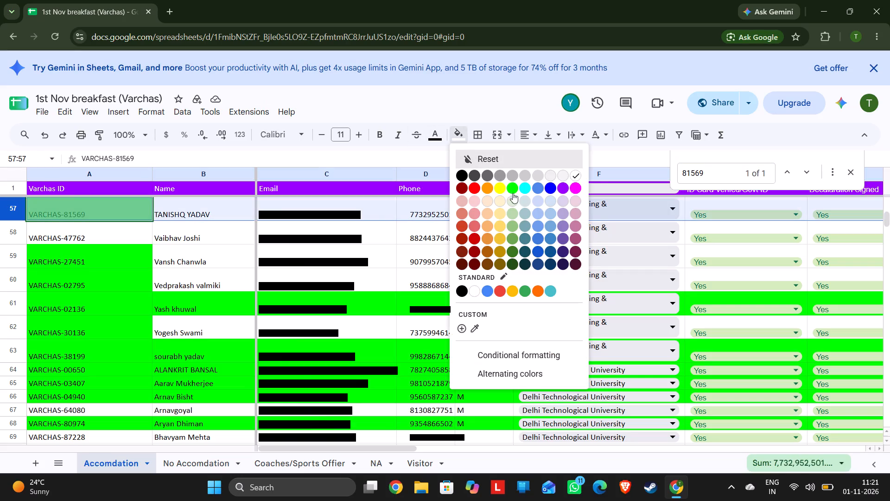
left_click(514, 186)
double_click(714, 175)
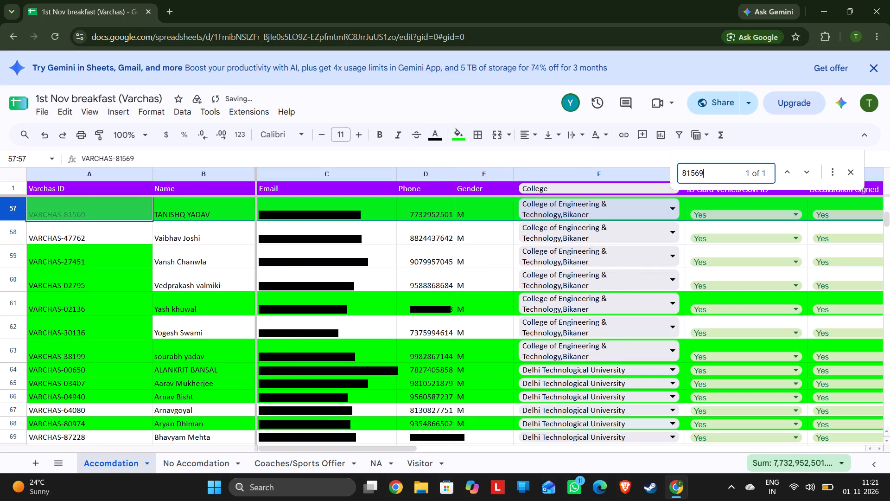
key("BackSpace")
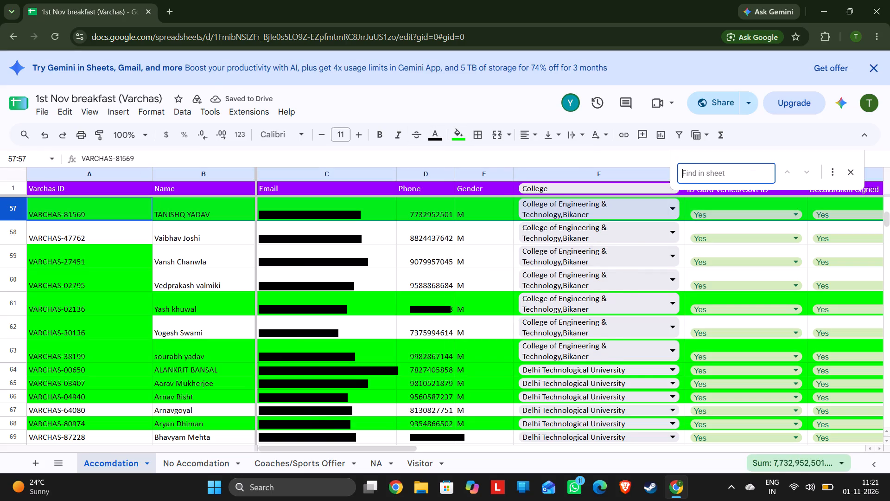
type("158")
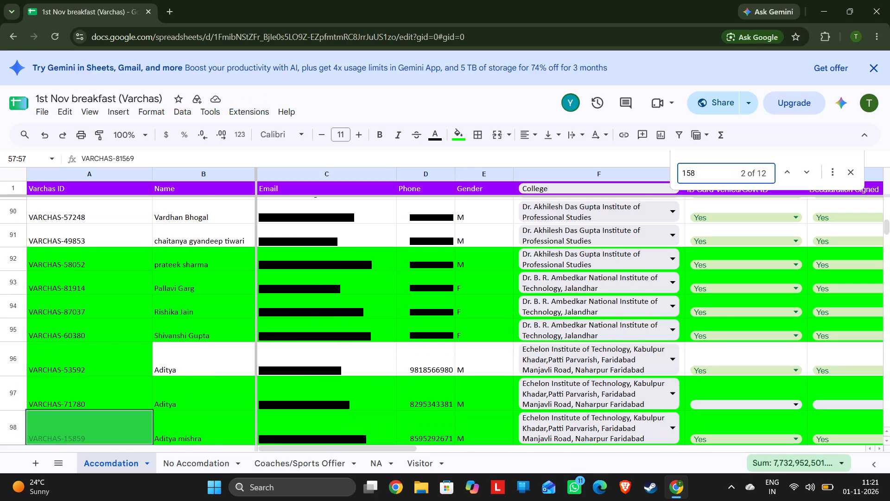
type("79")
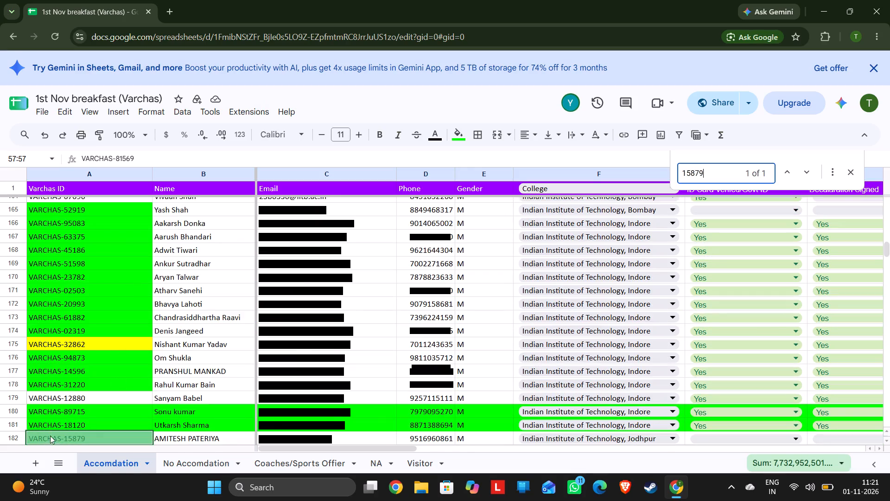
left_click(13, 439)
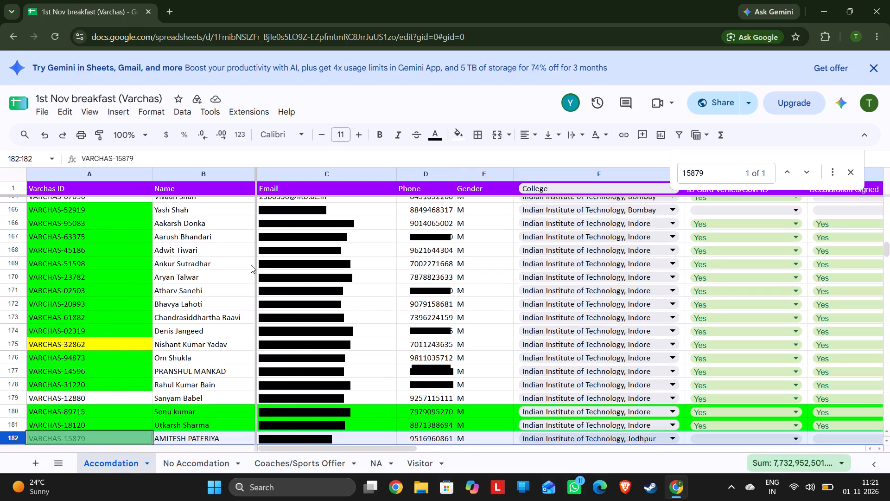
left_click(461, 139)
left_click(511, 182)
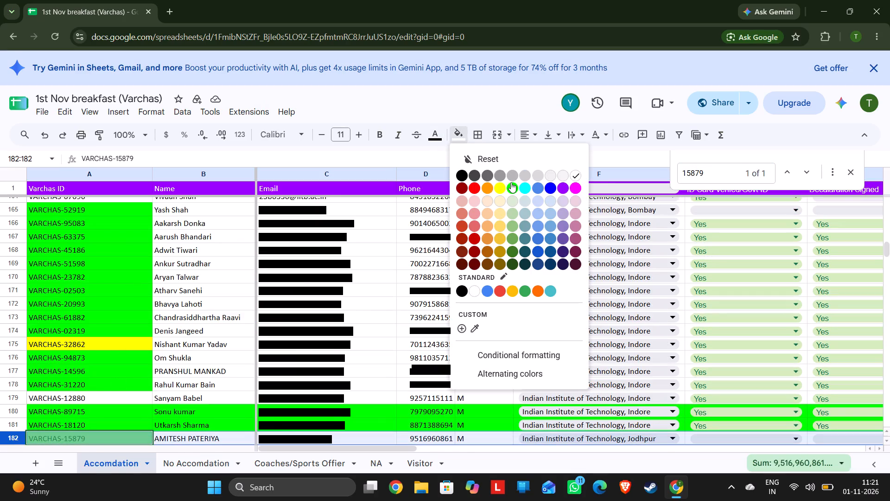
double_click(716, 171)
key("BackSpace")
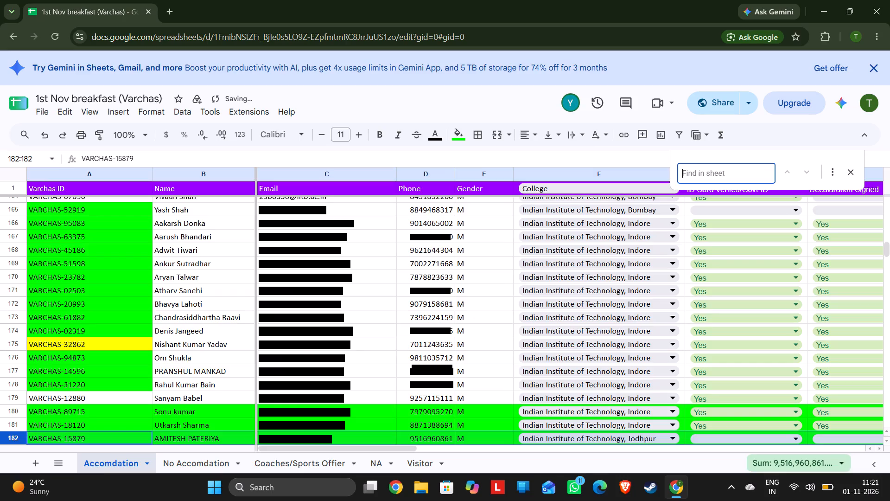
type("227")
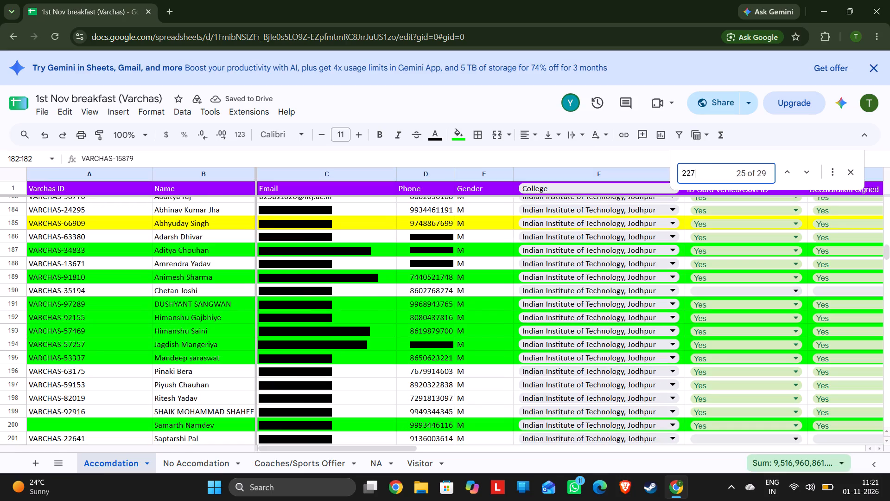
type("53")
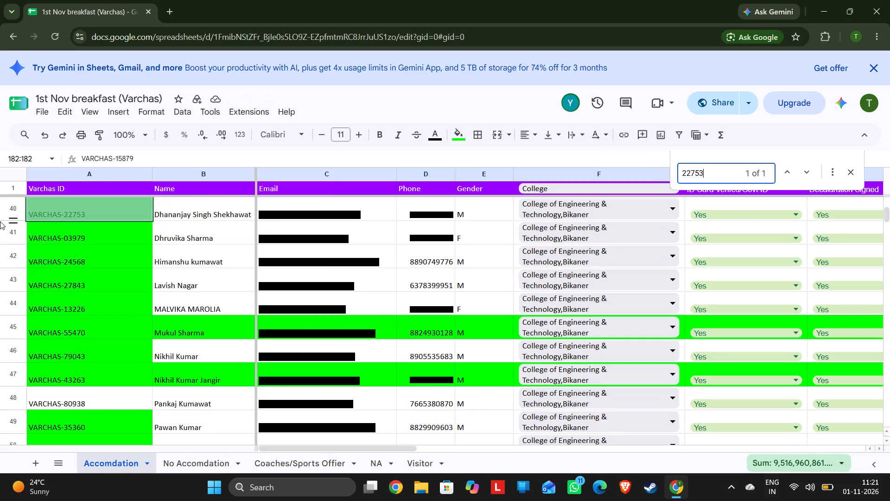
left_click(12, 206)
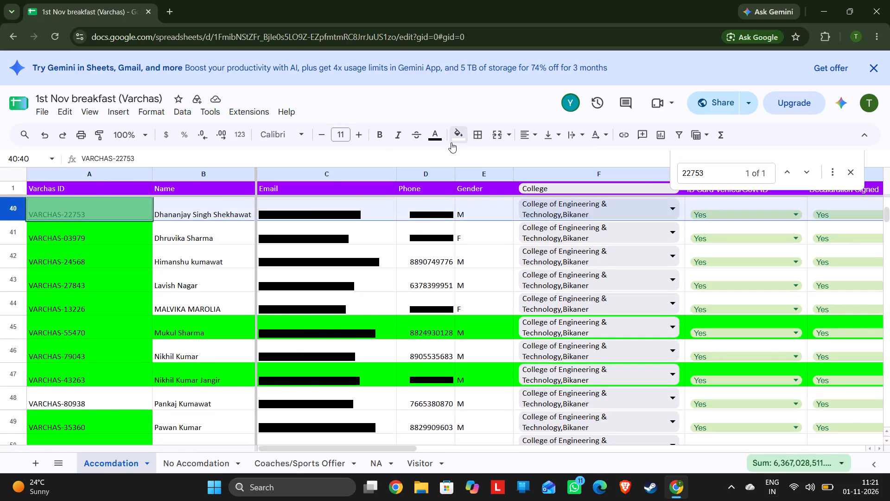
left_click(451, 142)
left_click(511, 188)
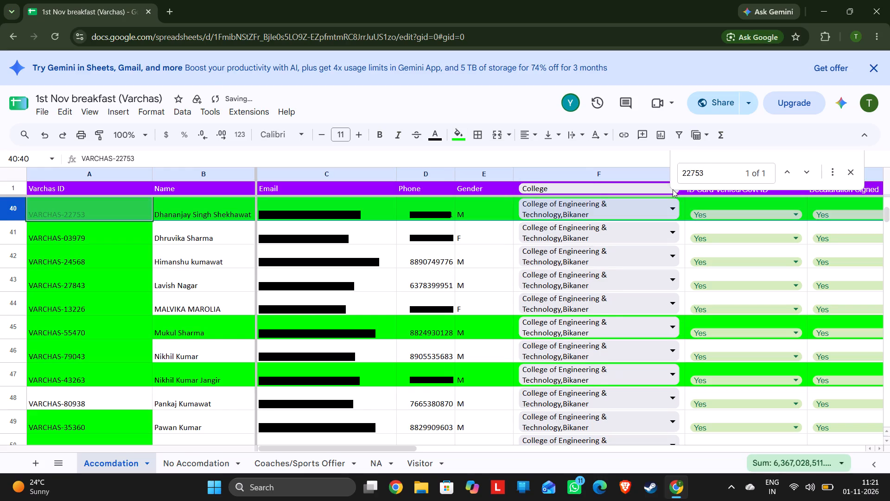
double_click(706, 169)
key("BackSpace")
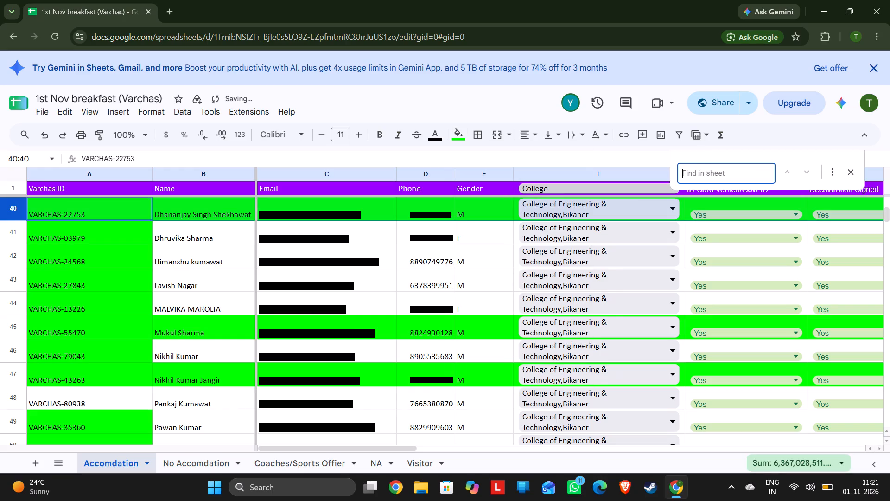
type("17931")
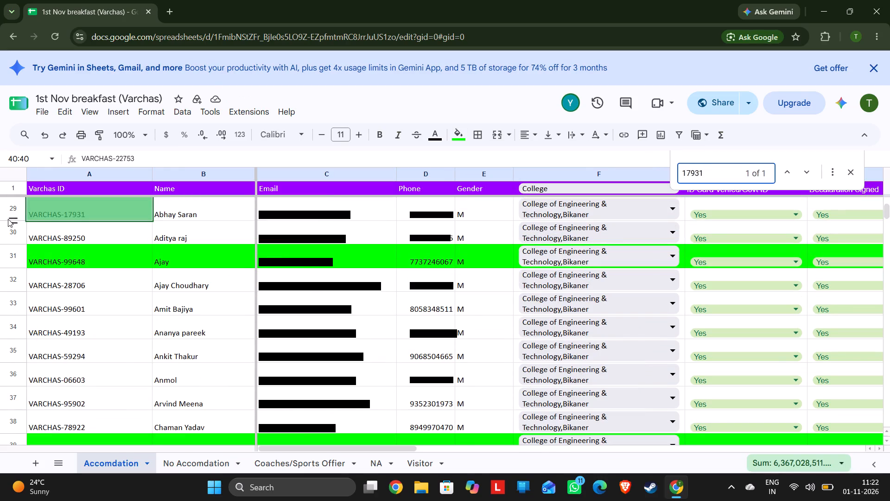
left_click(8, 219)
left_click(467, 135)
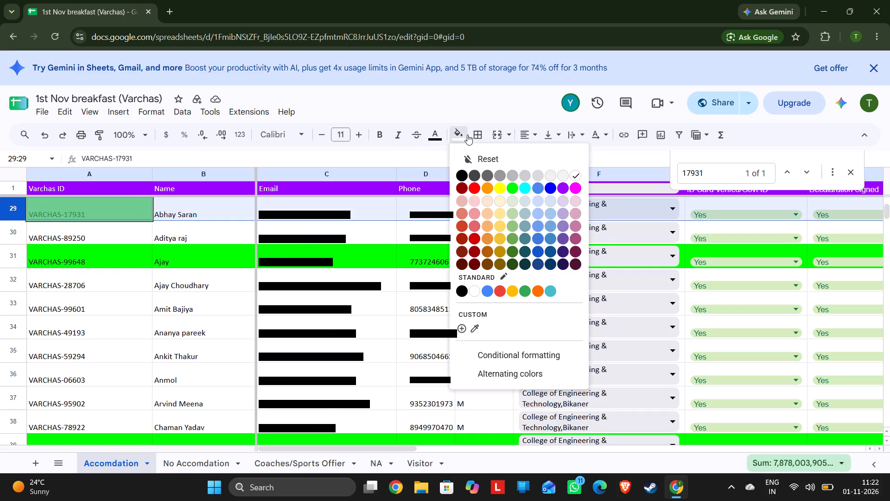
left_click(514, 190)
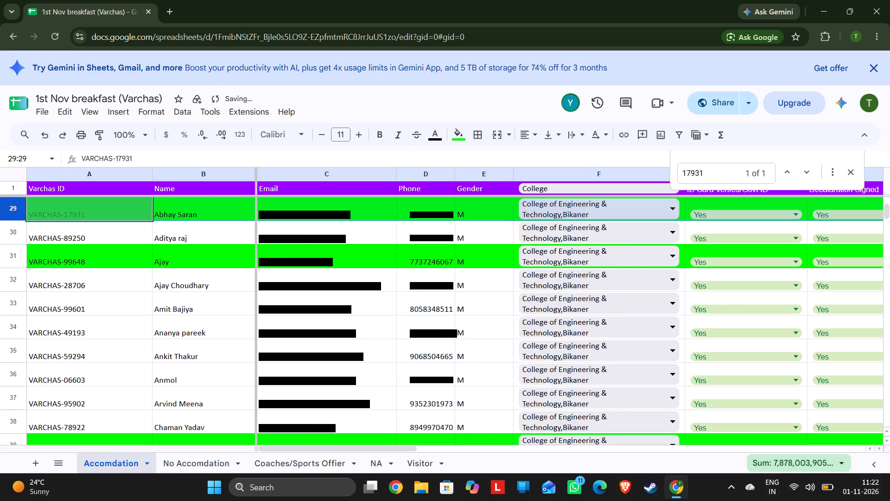
double_click(714, 177)
key("BackSpace")
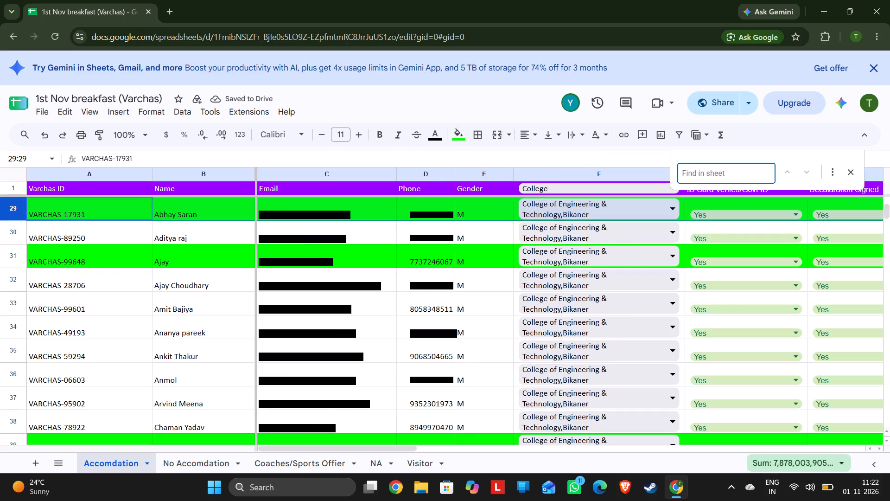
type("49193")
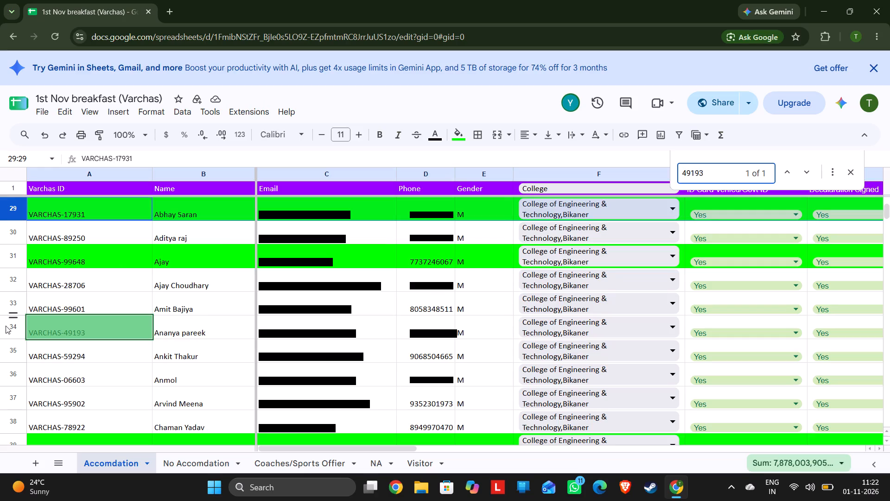
left_click(6, 326)
left_click(458, 130)
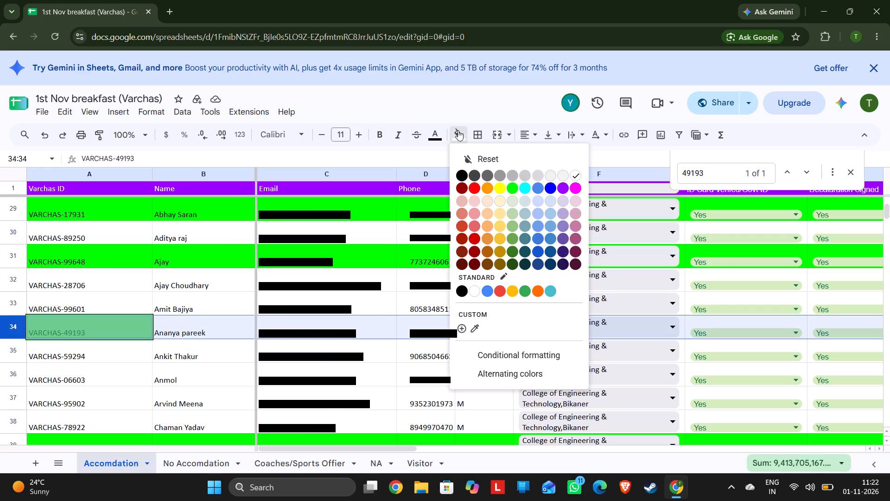
left_click(510, 186)
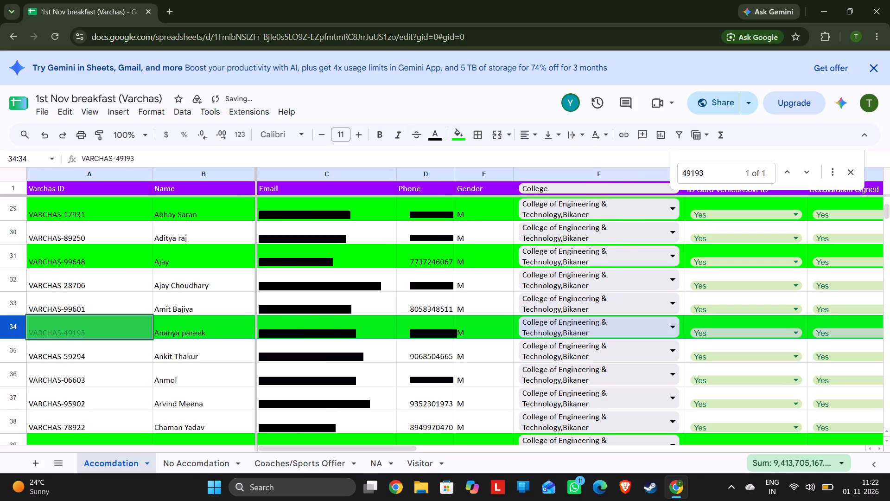
double_click(716, 178)
key("BackSpace")
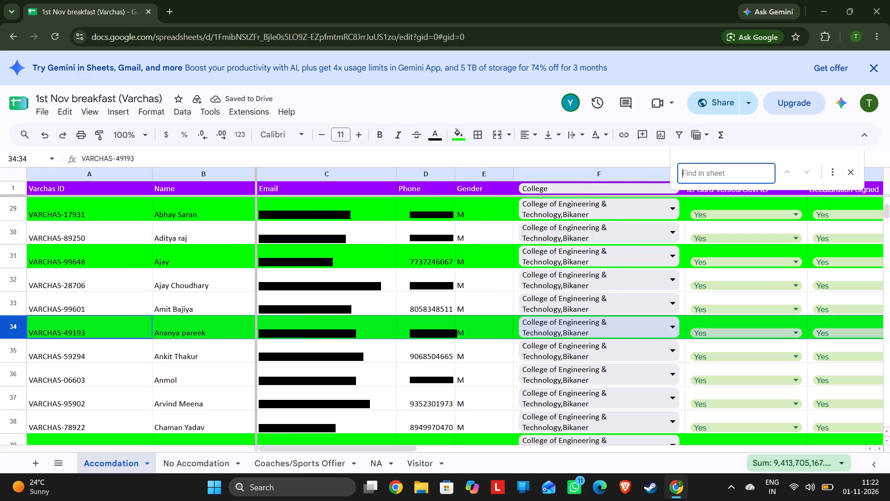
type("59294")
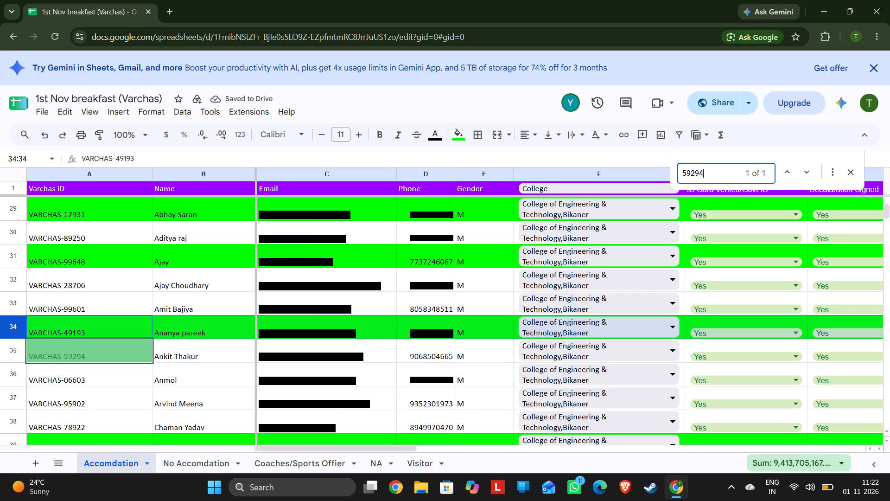
left_click(16, 356)
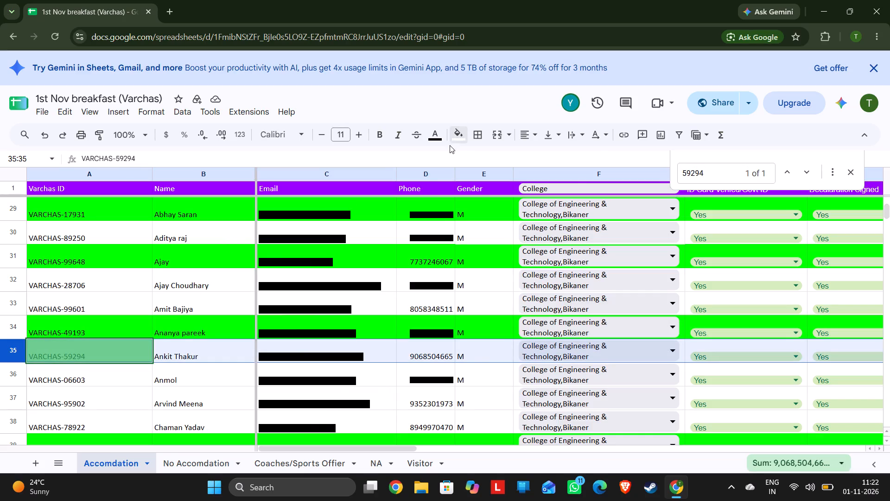
left_click(460, 128)
left_click(512, 186)
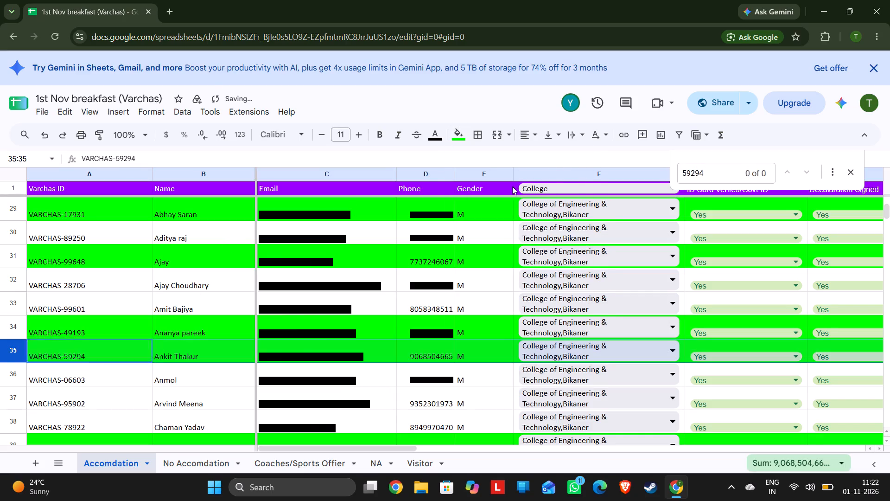
double_click(716, 176)
key("BackSpace")
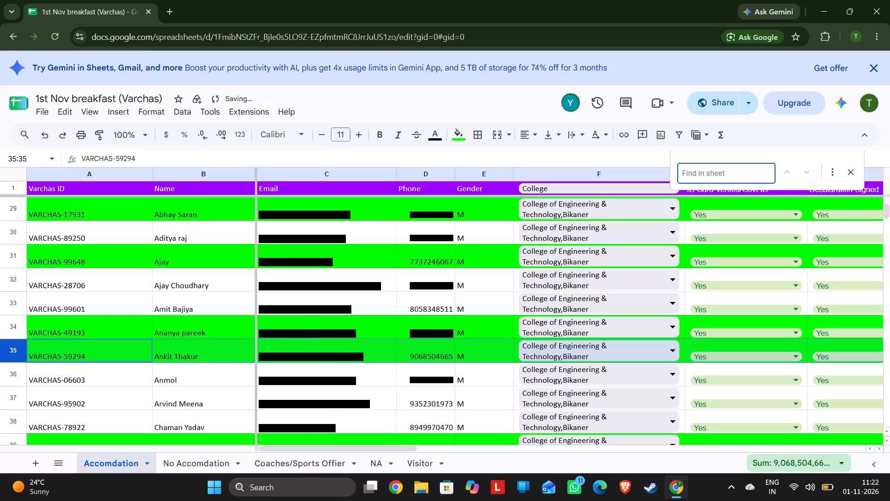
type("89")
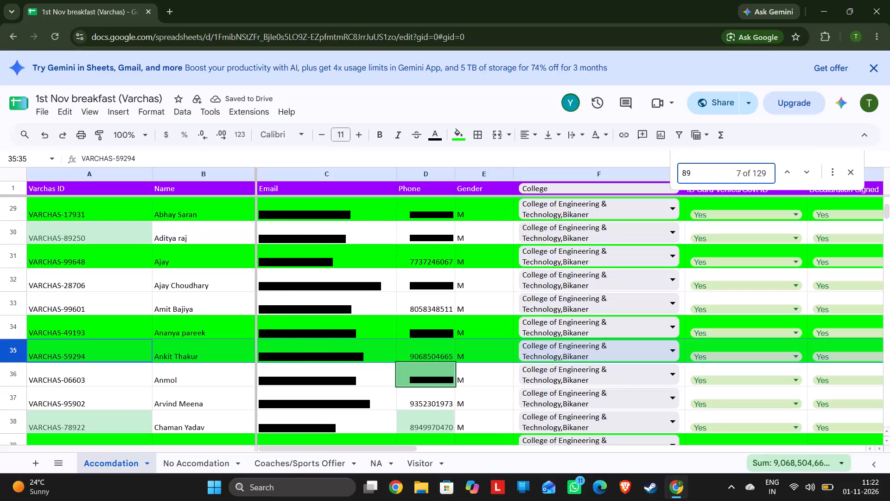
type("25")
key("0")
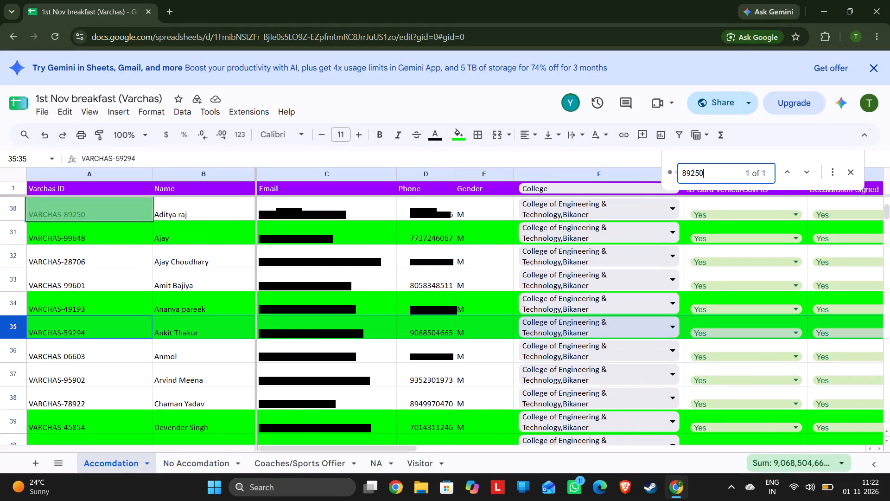
left_click(9, 211)
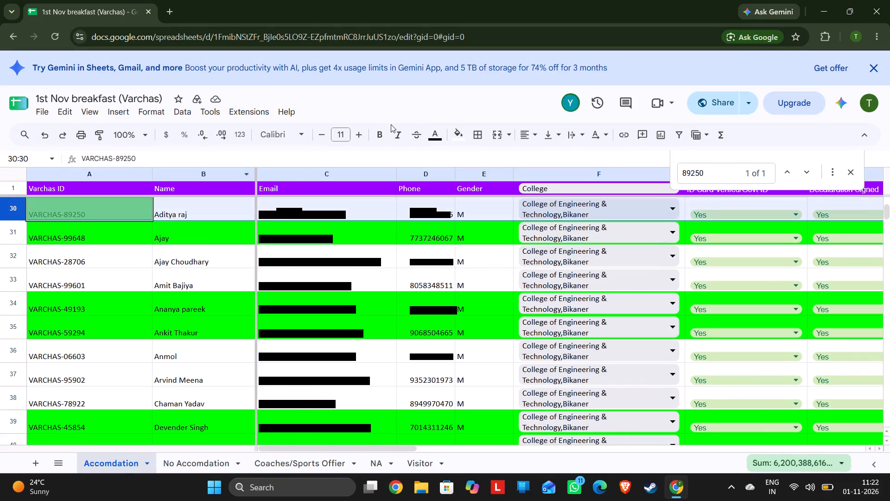
left_click(458, 137)
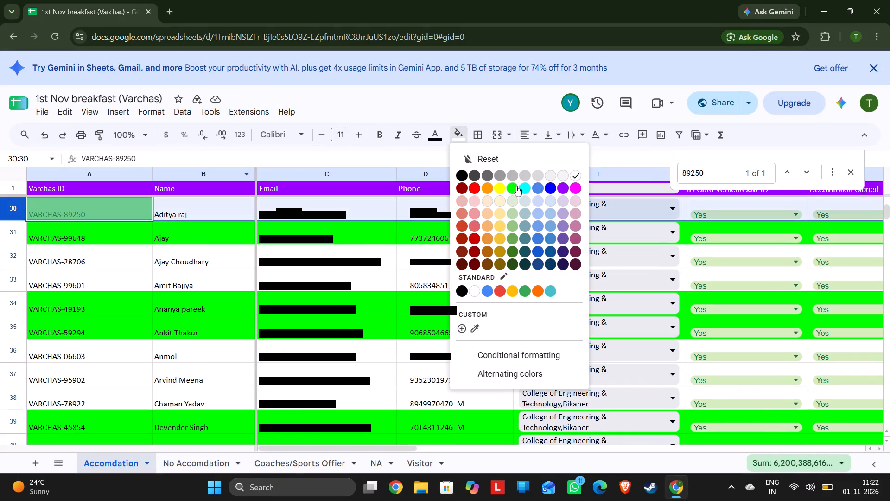
left_click(513, 186)
double_click(707, 175)
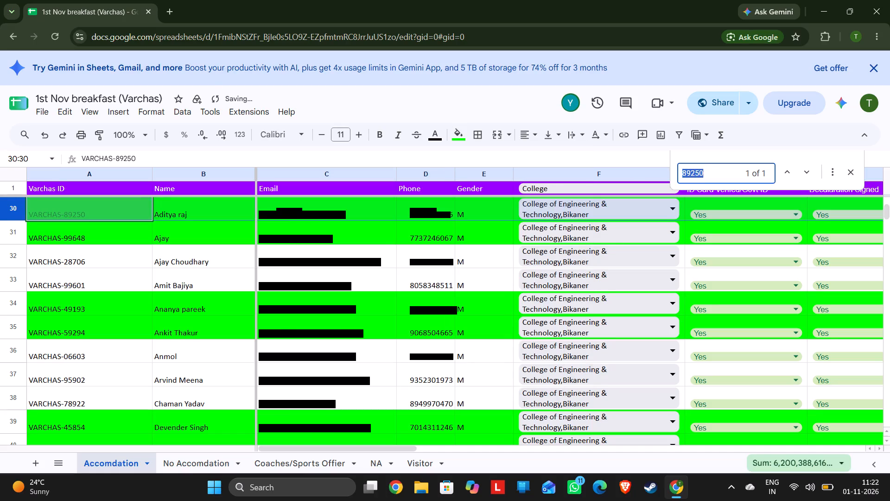
key("BackSpace")
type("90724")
left_click(14, 433)
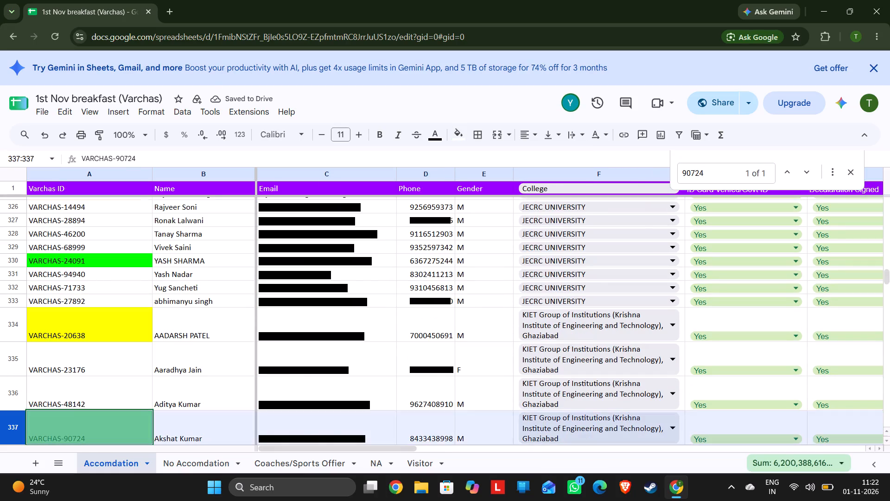
left_click(454, 128)
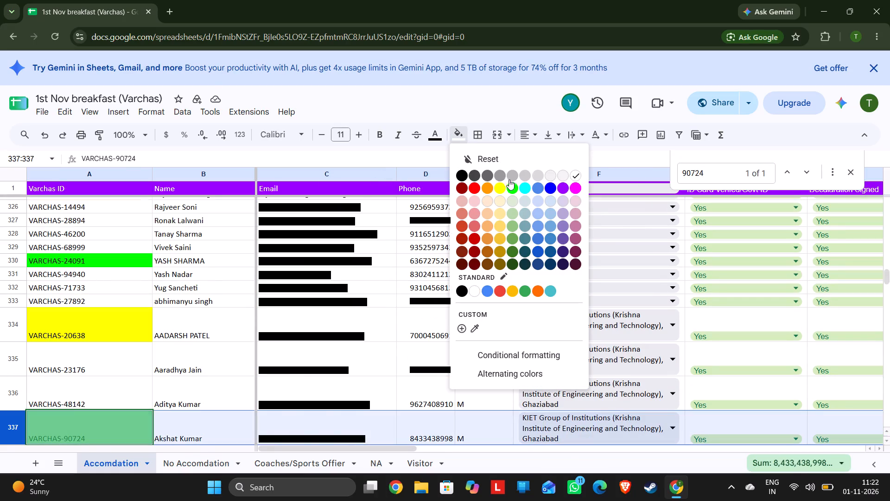
left_click(512, 183)
double_click(704, 174)
key("BackSpace")
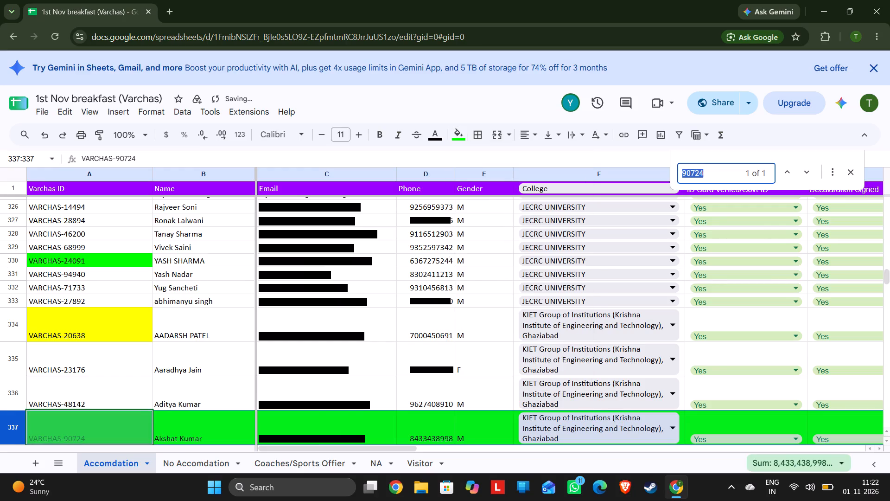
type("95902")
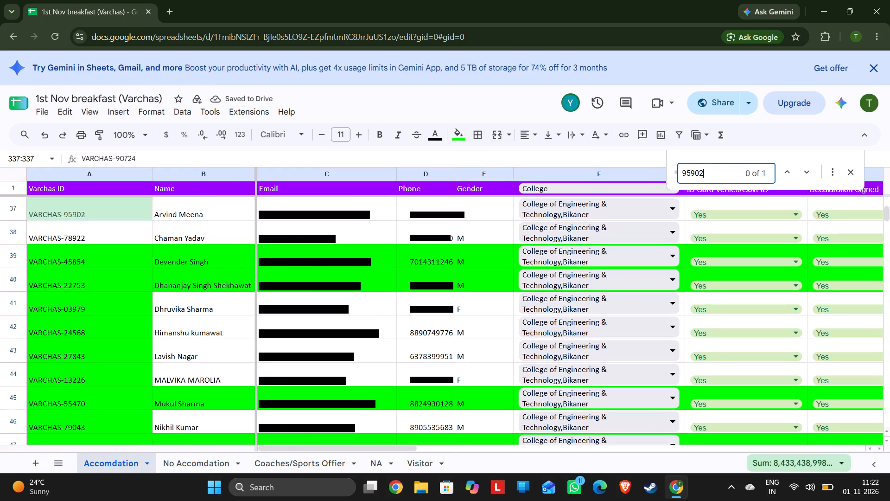
left_click(14, 214)
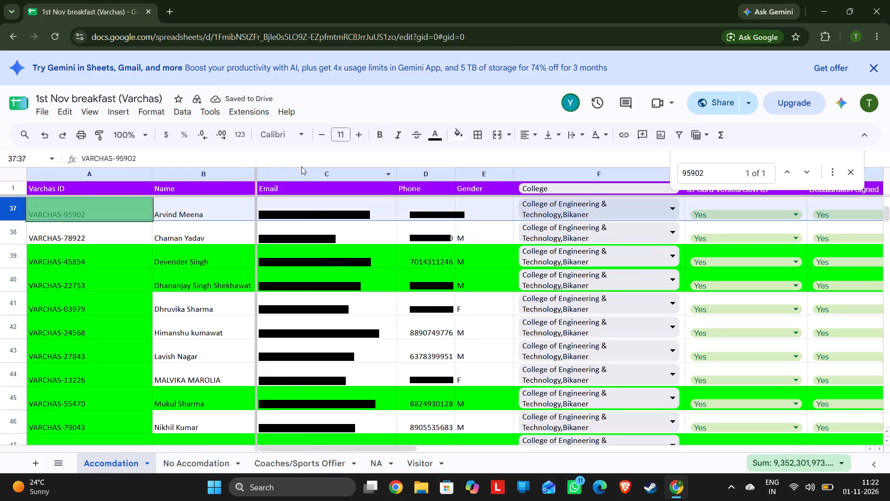
left_click(457, 141)
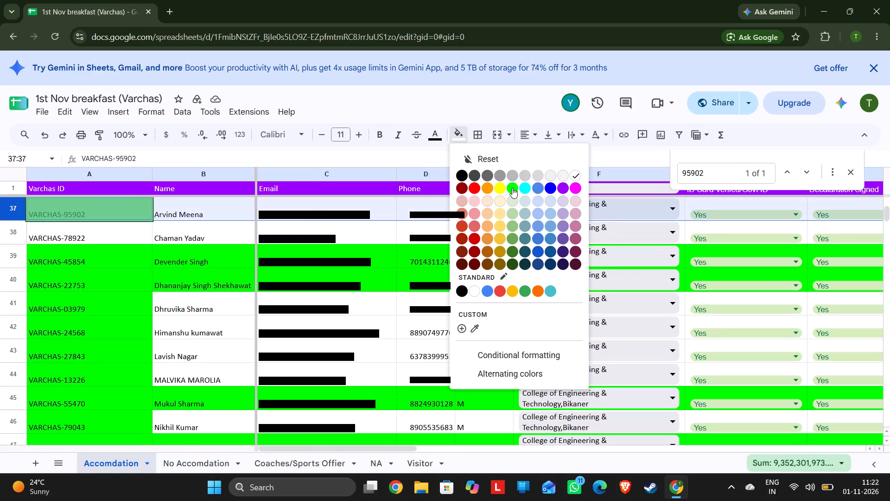
left_click(512, 188)
double_click(701, 173)
key("BackSpace")
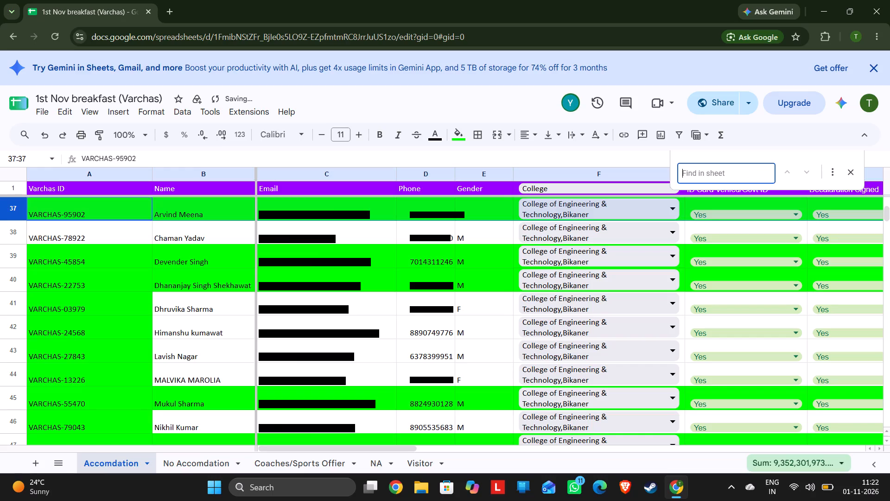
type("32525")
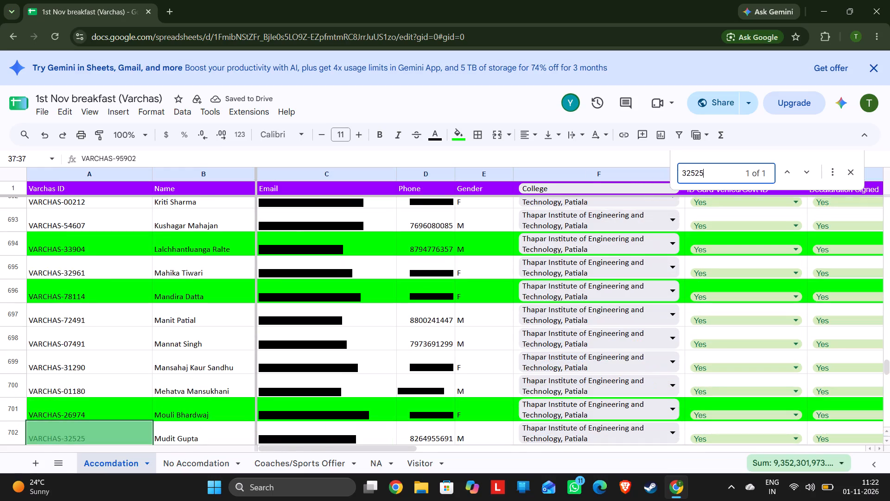
left_click(16, 428)
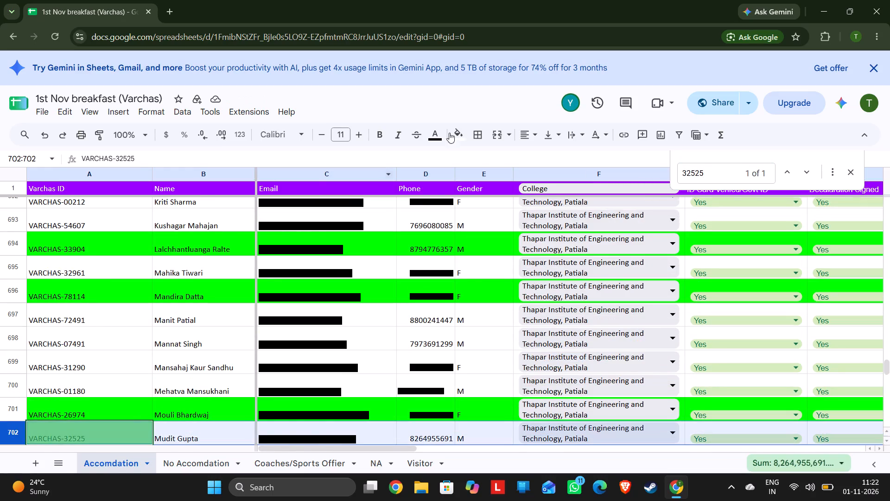
left_click(456, 126)
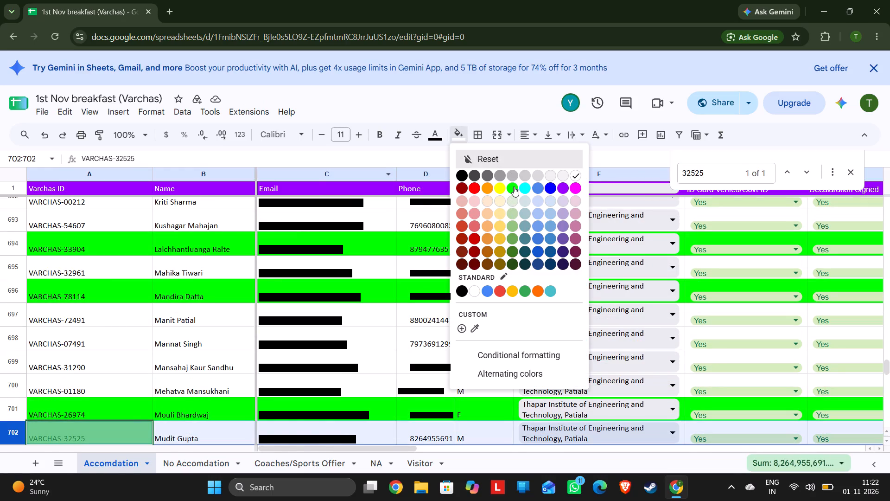
left_click(514, 186)
double_click(714, 174)
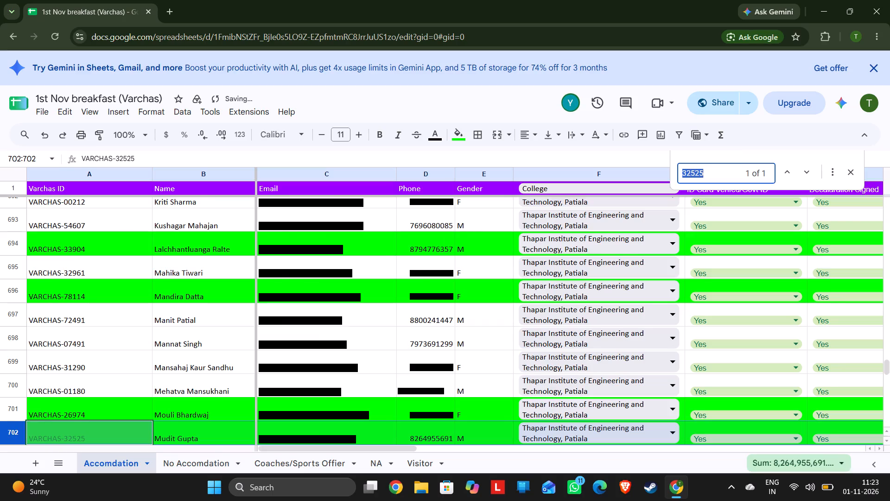
key("BackSpace")
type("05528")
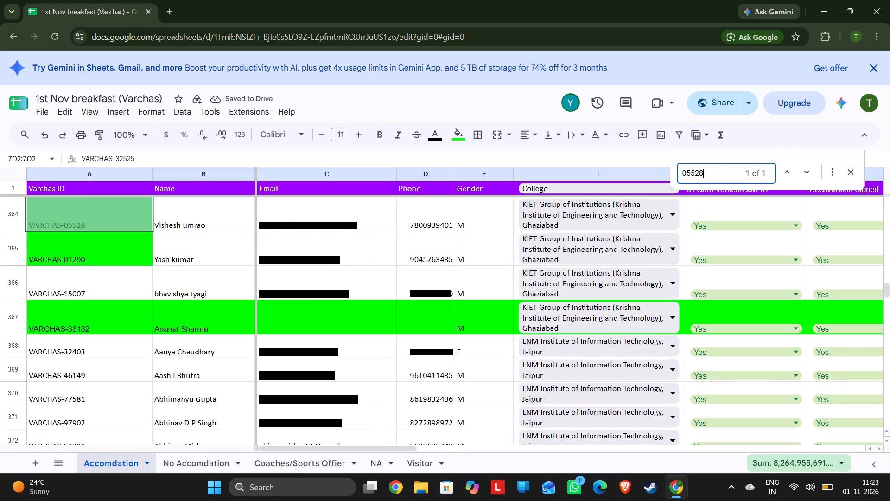
left_click(17, 218)
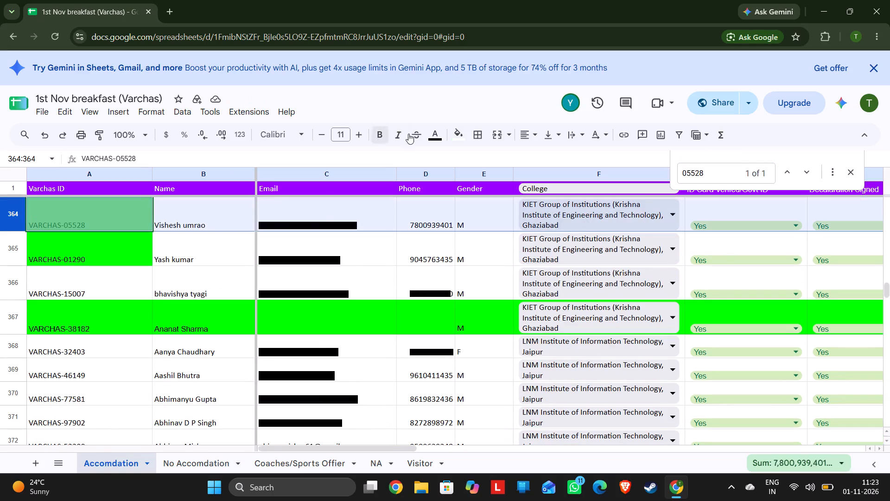
left_click(455, 129)
left_click(512, 183)
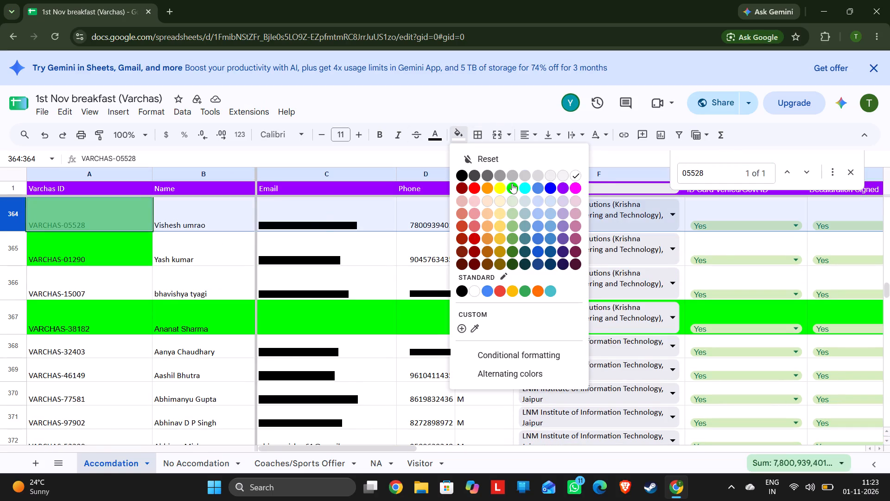
scroll(356, 306, "right", 2)
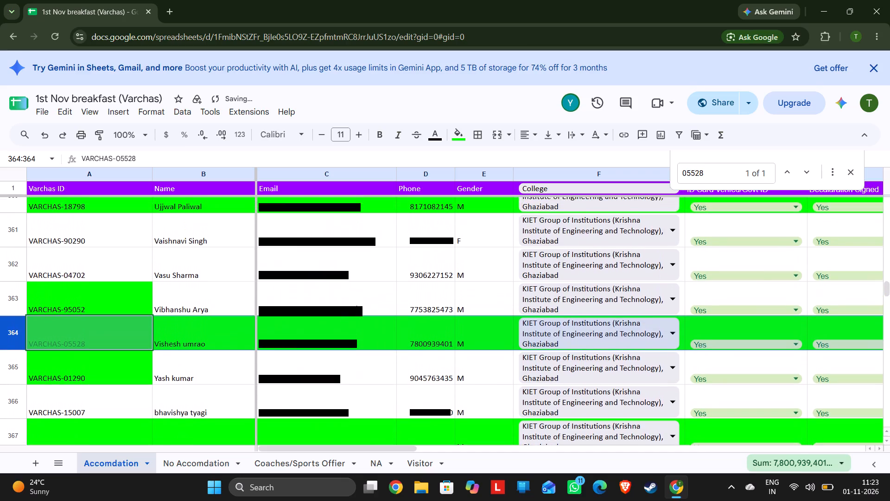
scroll(356, 306, "right", 2)
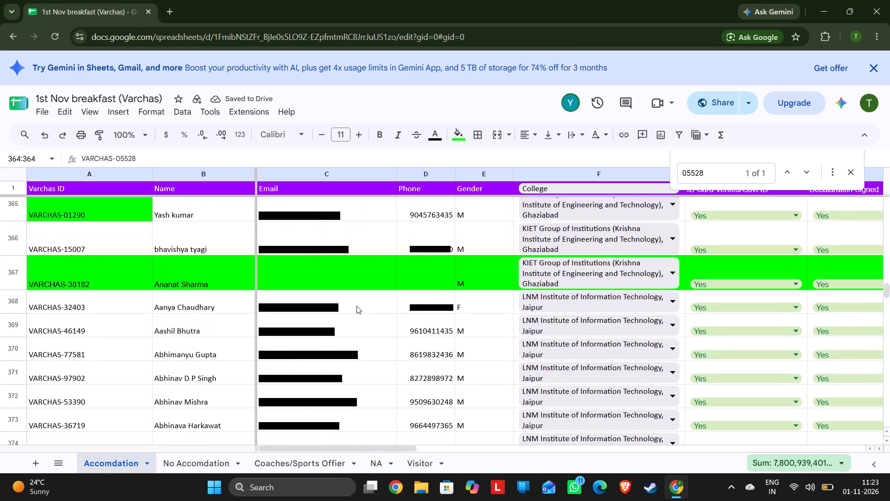
double_click(726, 177)
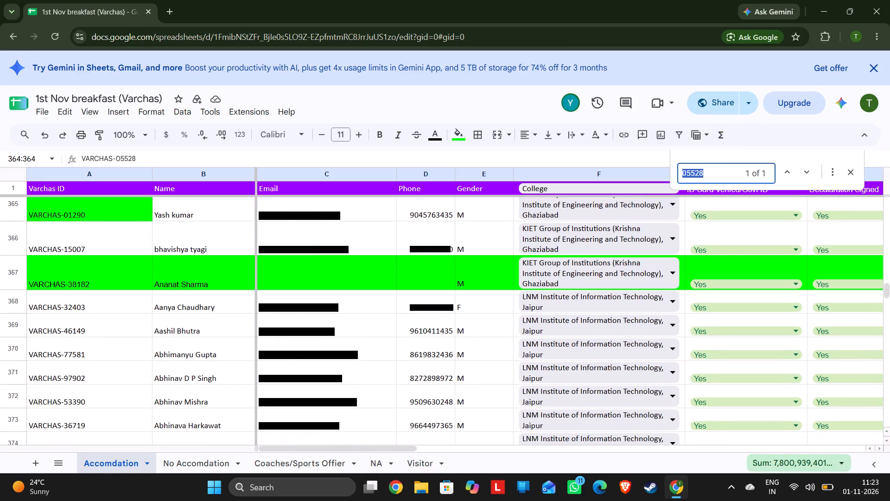
key("BackSpace")
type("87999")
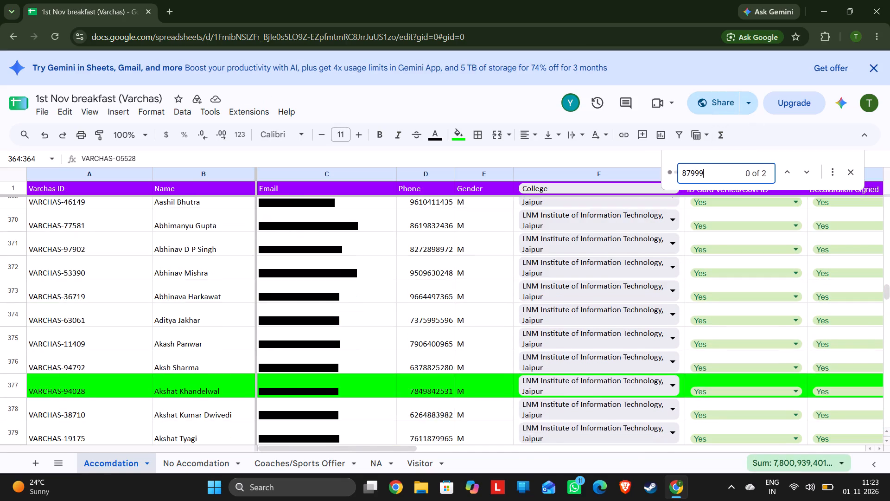
left_click(11, 213)
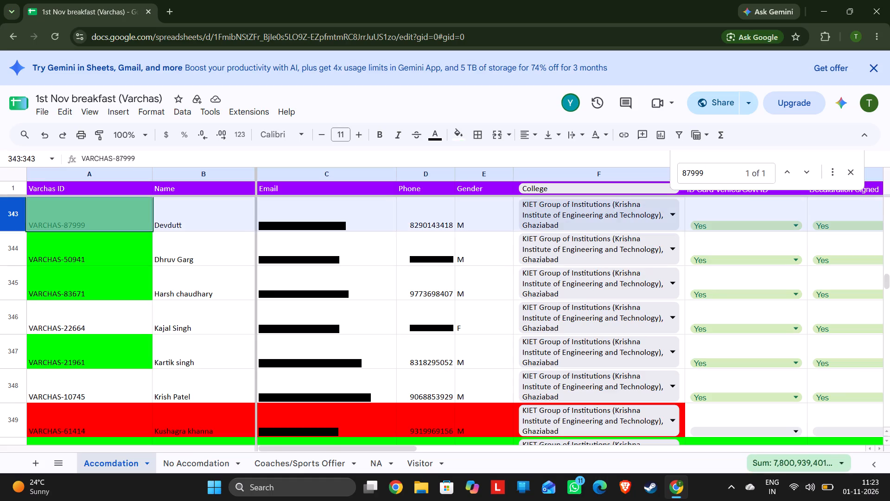
left_click(459, 128)
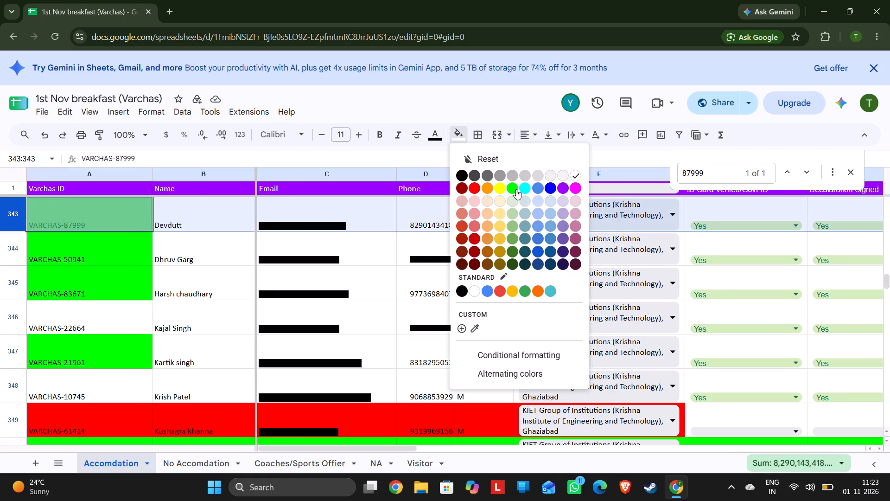
left_click(516, 189)
double_click(708, 174)
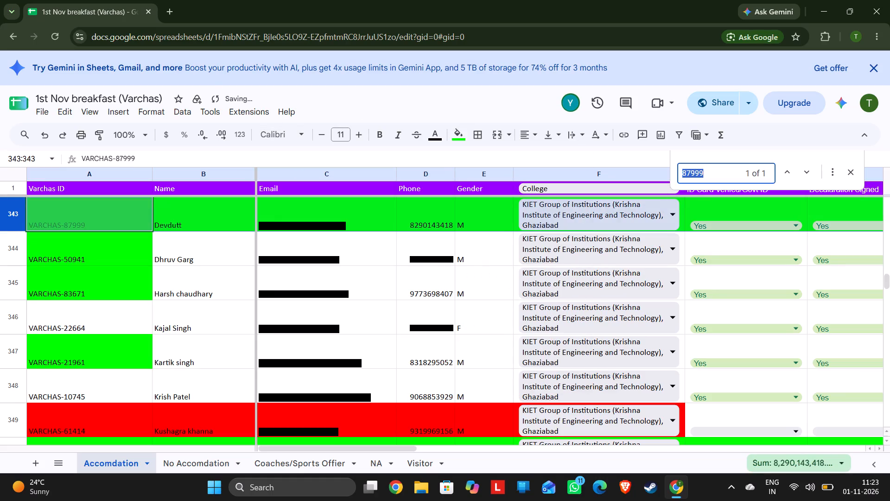
key("BackSpace")
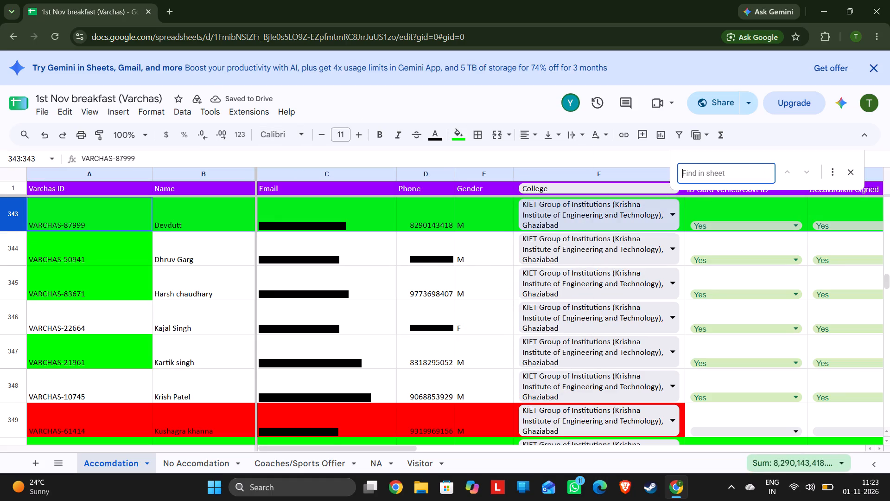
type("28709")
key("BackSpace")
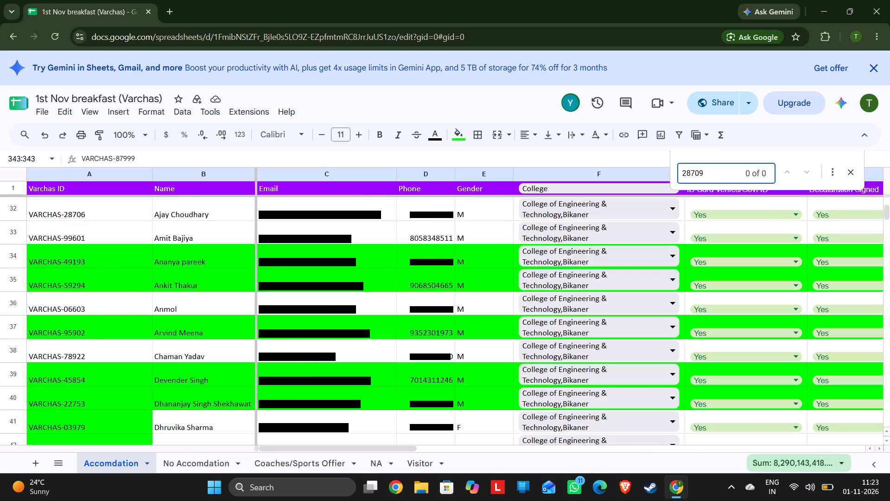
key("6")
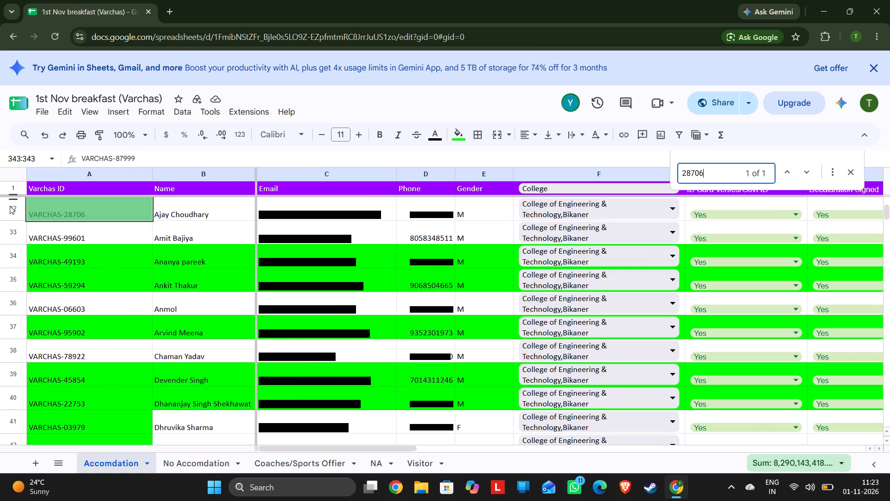
left_click(10, 206)
left_click(460, 141)
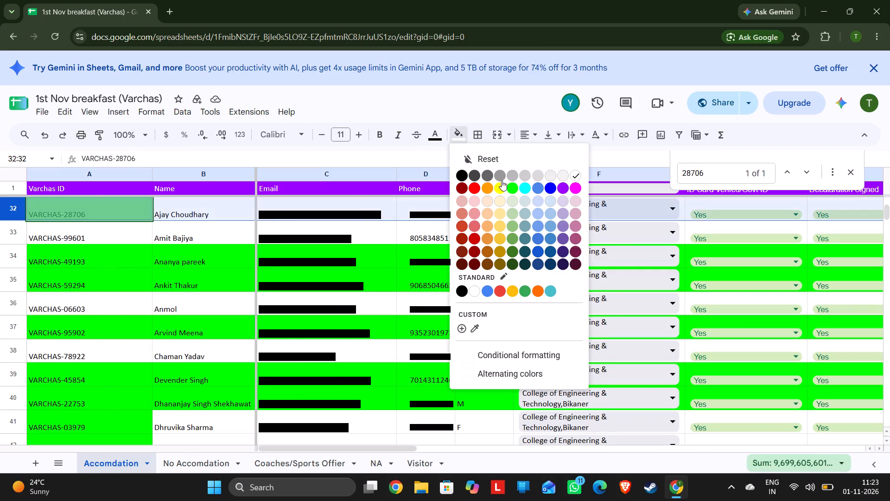
left_click(510, 188)
double_click(706, 173)
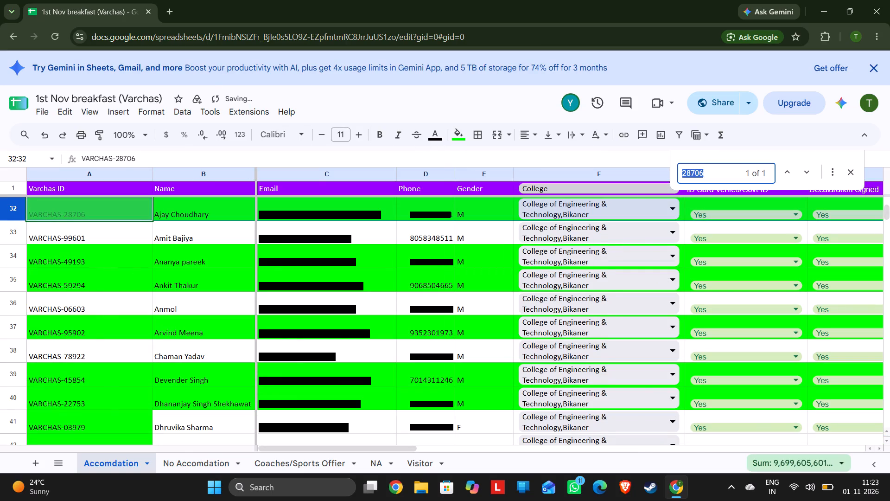
key("BackSpace")
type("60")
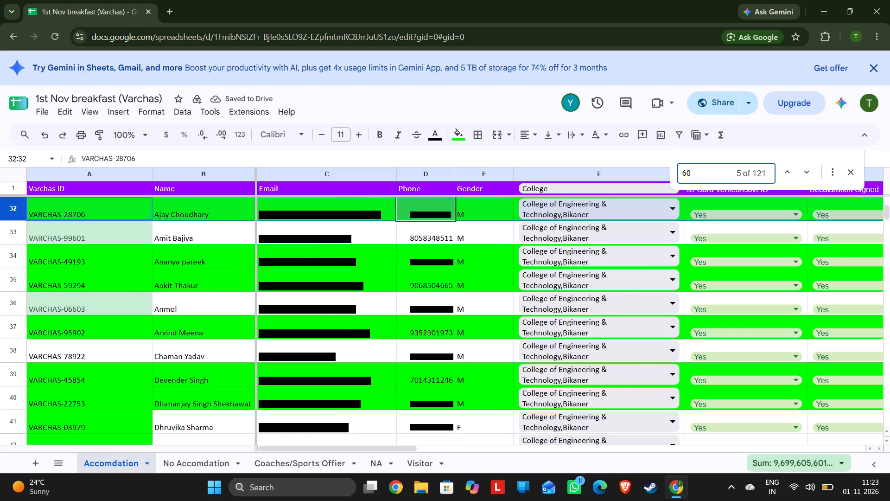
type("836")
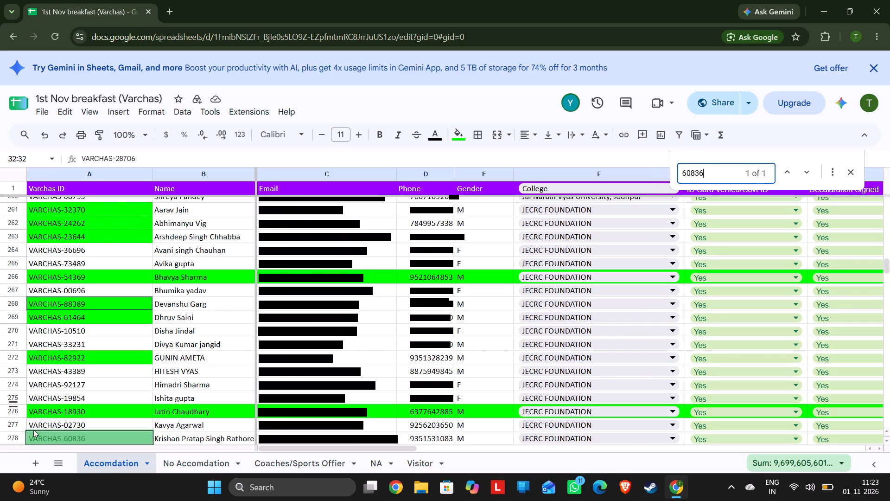
left_click(22, 437)
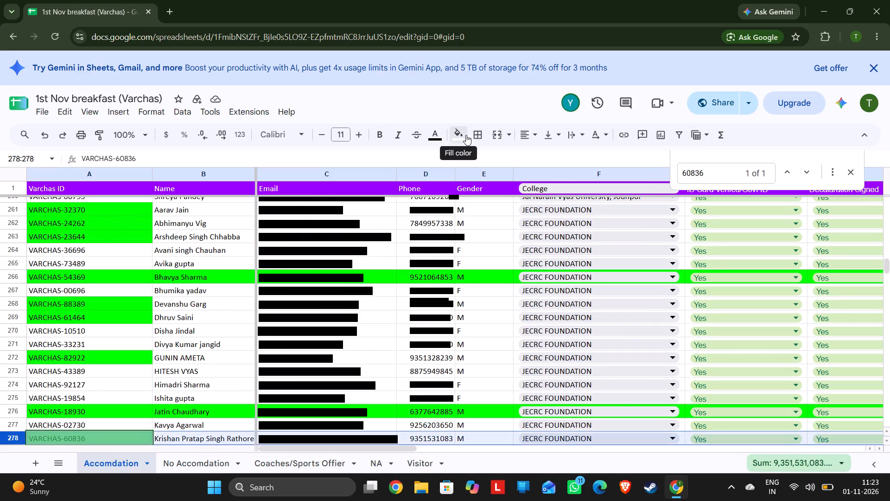
left_click(466, 135)
left_click(515, 189)
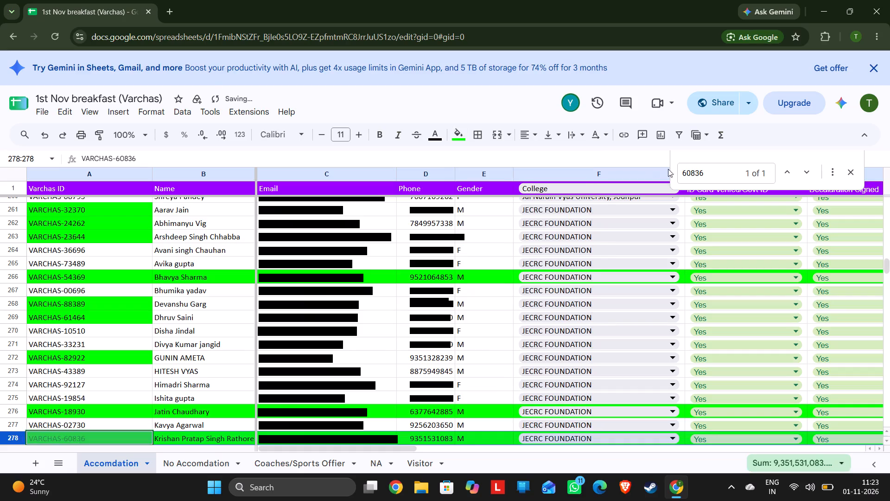
Clear the previous Varchas ID from the sheet search to look up another attendee.
double_click(698, 169)
key("BackSpace")
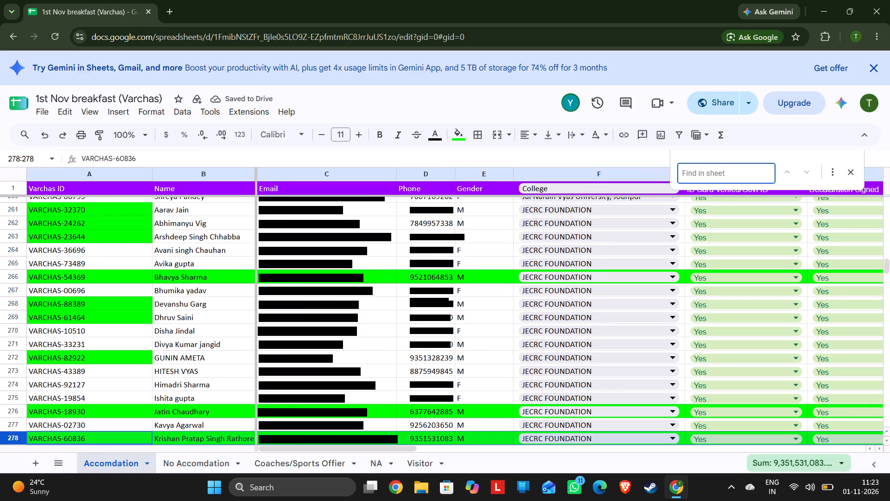
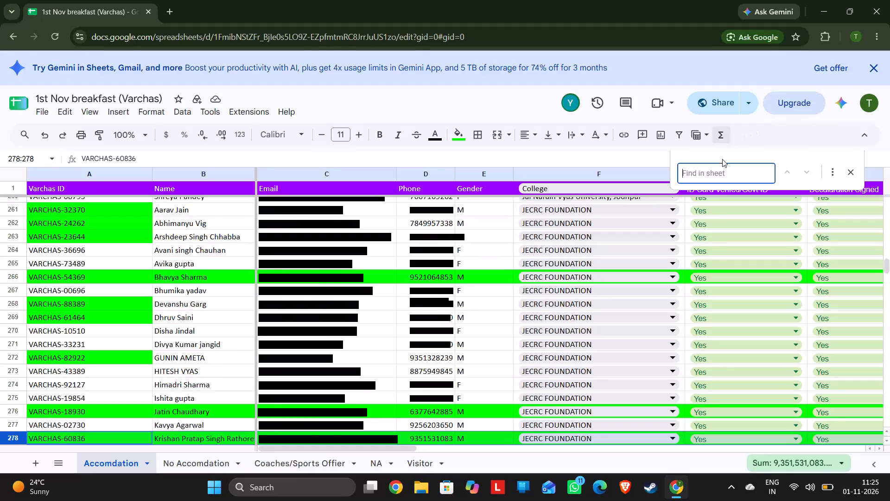
Activate the empty sheet search field to look up the next attendee's Varchas ID.
left_click(722, 172)
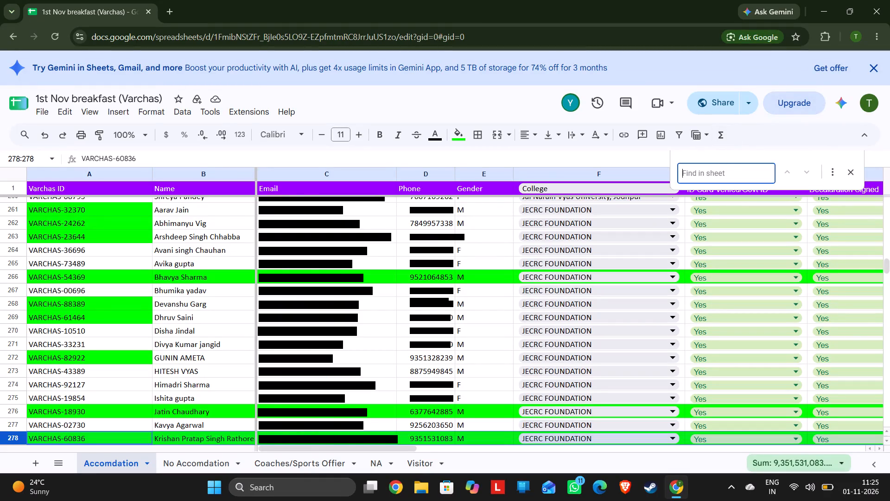
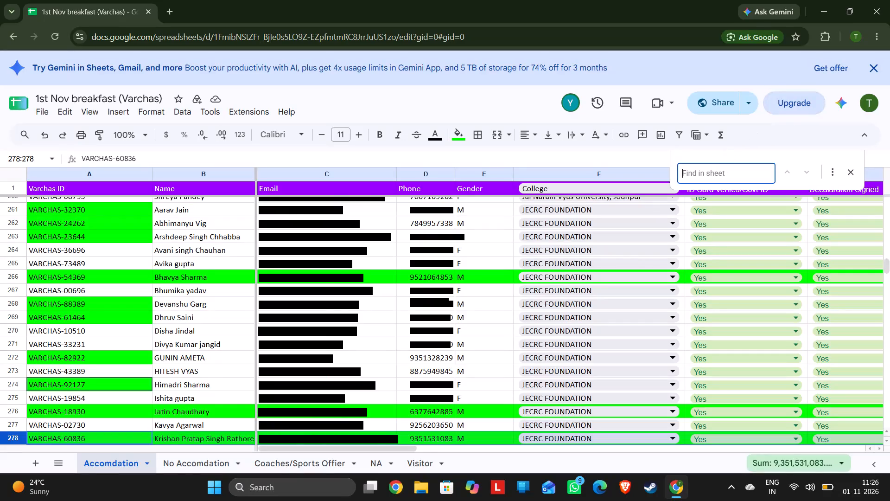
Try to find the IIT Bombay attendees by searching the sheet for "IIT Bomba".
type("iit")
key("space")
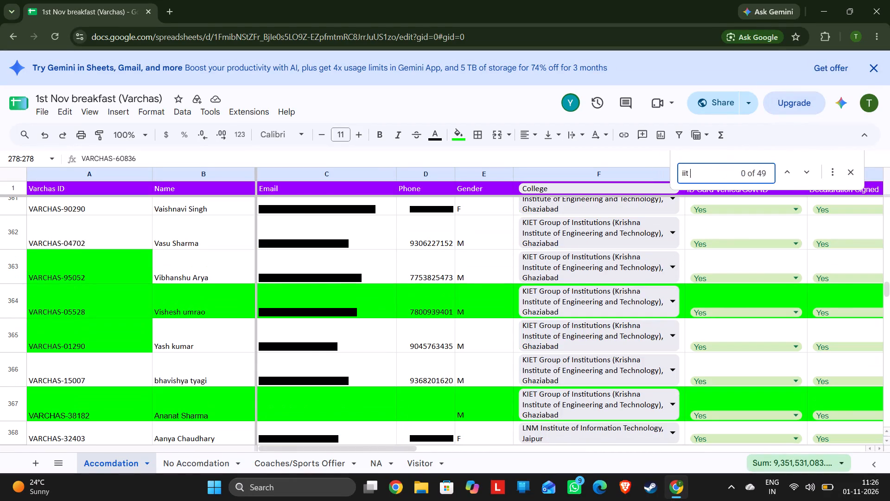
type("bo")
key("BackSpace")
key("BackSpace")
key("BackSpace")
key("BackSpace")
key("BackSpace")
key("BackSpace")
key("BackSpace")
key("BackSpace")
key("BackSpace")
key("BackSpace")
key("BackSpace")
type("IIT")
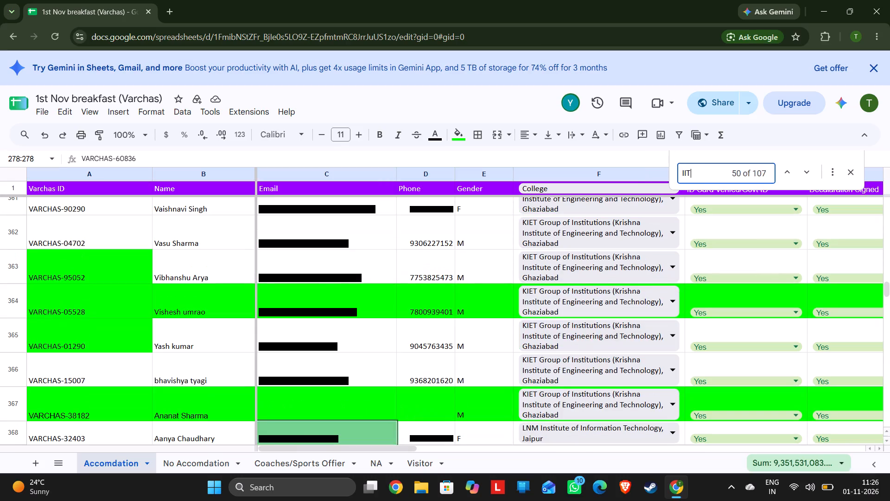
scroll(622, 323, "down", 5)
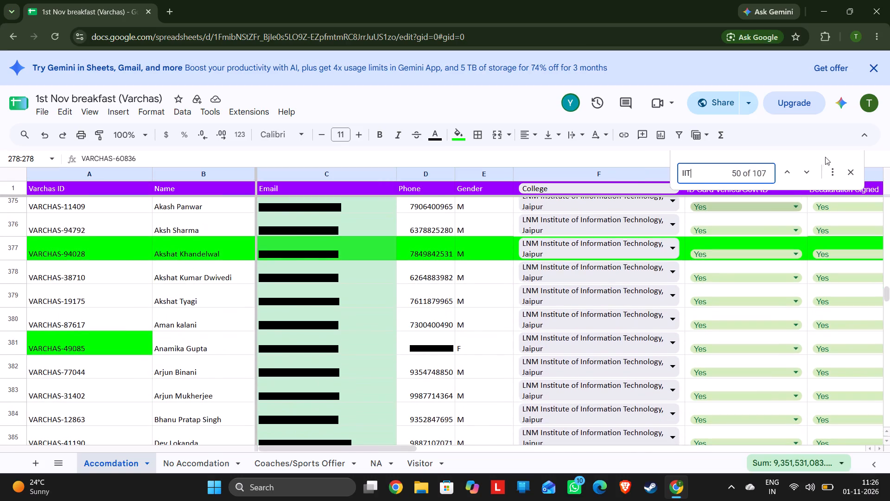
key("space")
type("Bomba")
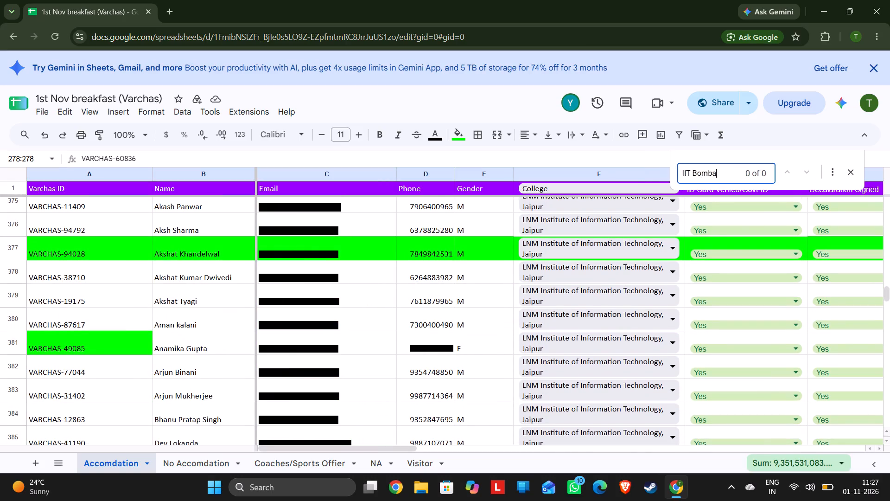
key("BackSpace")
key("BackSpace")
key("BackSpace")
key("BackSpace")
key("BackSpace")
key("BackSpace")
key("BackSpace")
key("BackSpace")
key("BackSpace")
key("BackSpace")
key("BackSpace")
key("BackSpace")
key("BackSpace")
Search the sheet for "Bombay" and look through the Indian Institute of Technology, Bombay rows for the attendees.
type("Bombay")
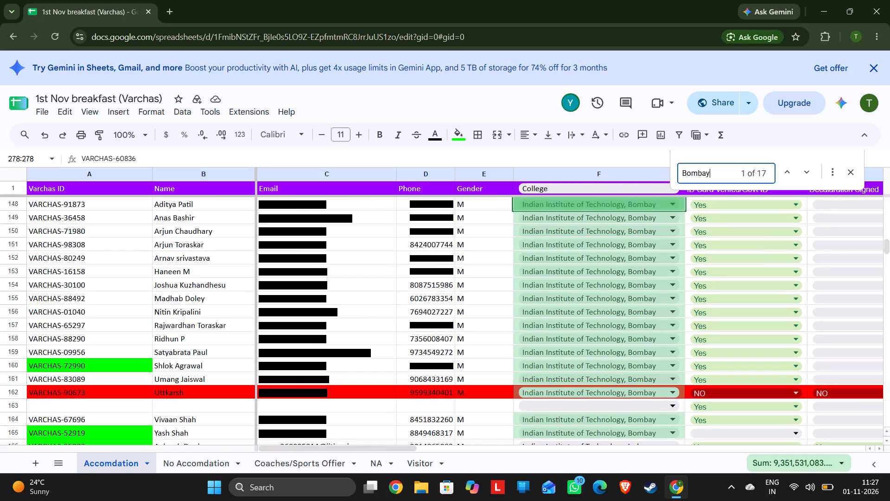
scroll(580, 286, "right", 1)
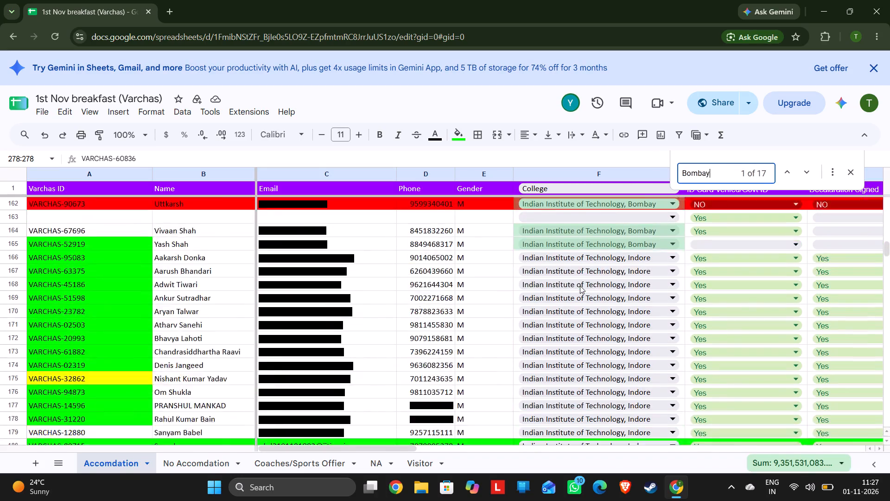
scroll(580, 286, "right", 1)
scroll(580, 286, "up", 5)
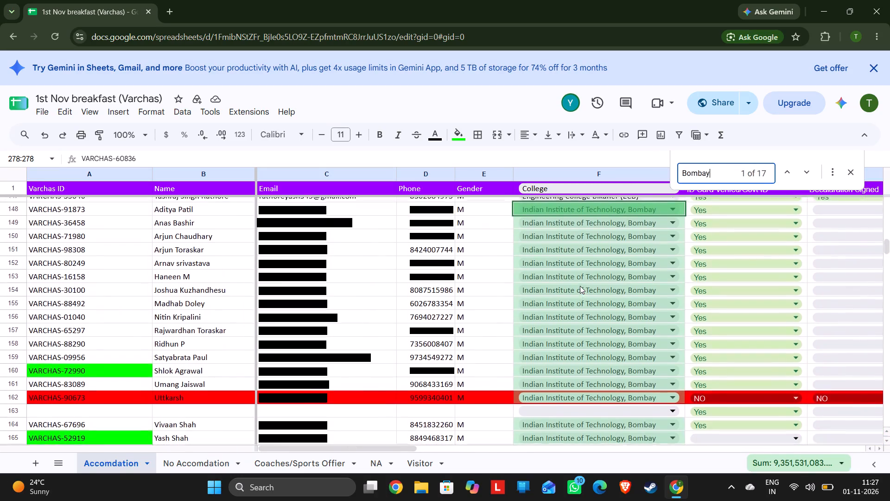
scroll(580, 286, "up", 1)
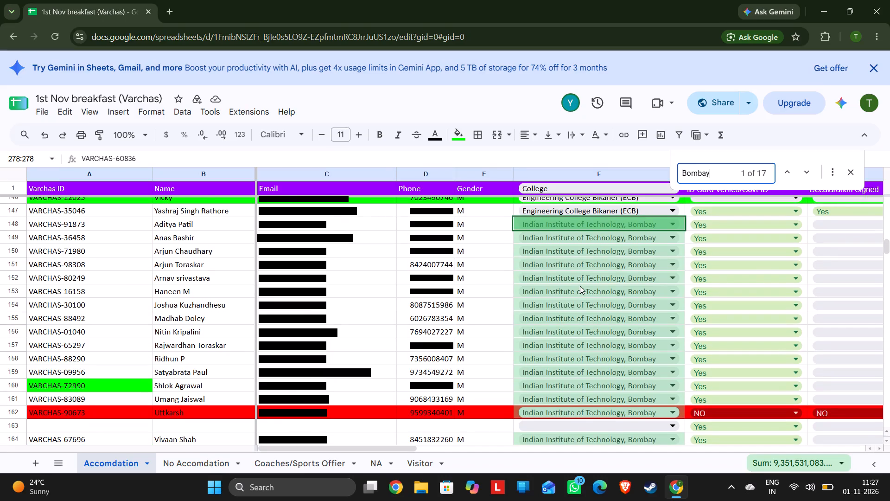
scroll(580, 286, "up", 2)
Fill the Indian Institute of Technology, Bombay attendee rows 155, 161 and 149 together with bright green.
left_click(181, 321)
left_click(18, 317)
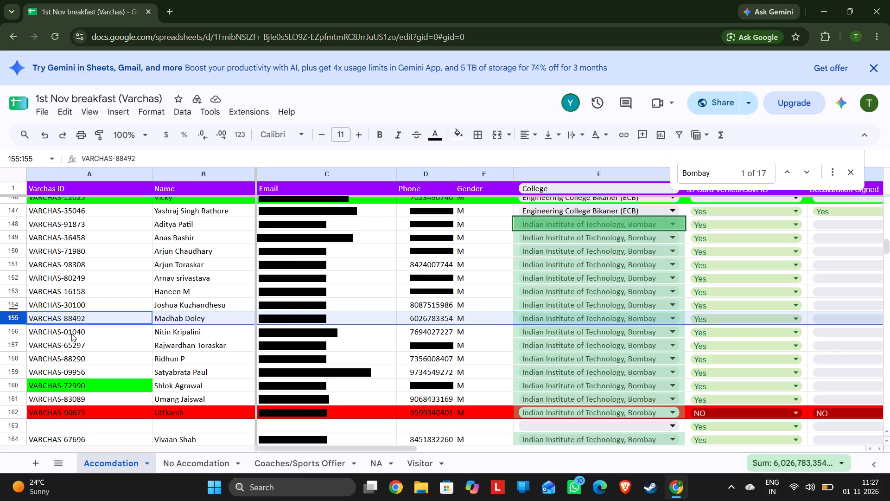
left_click(13, 398, "ctrl")
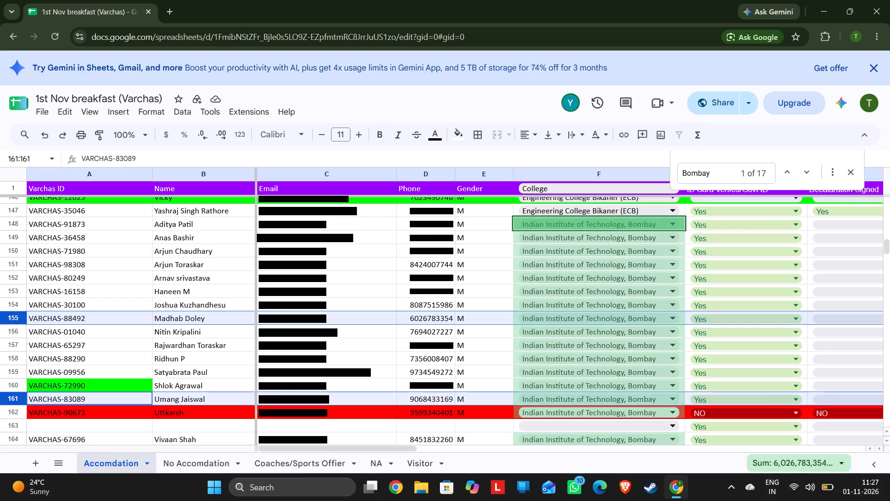
left_click(16, 239, "ctrl")
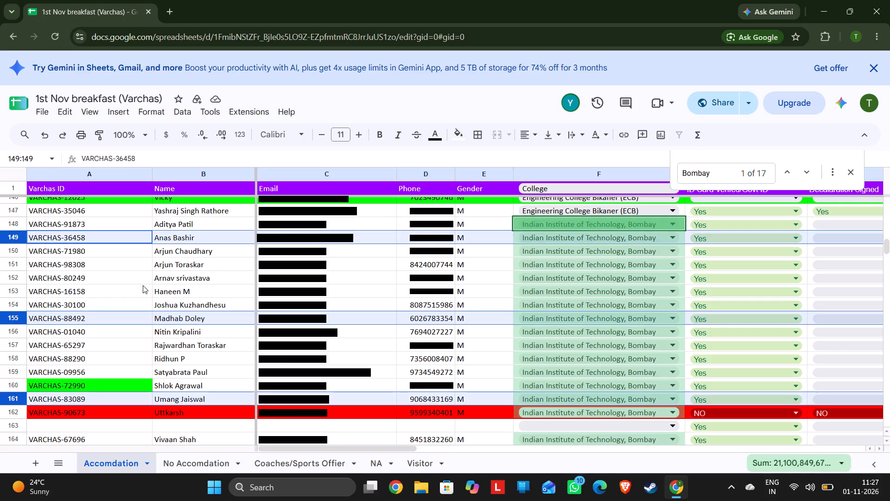
scroll(143, 285, "down", 1)
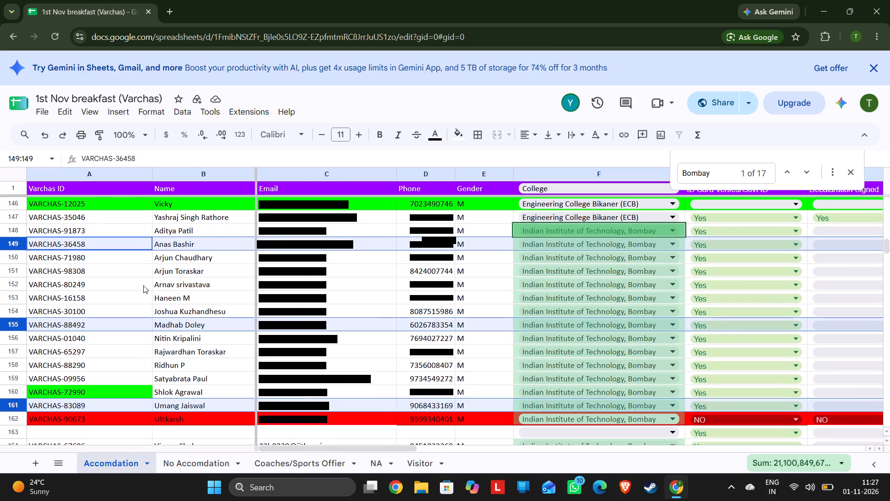
scroll(143, 285, "down", 4)
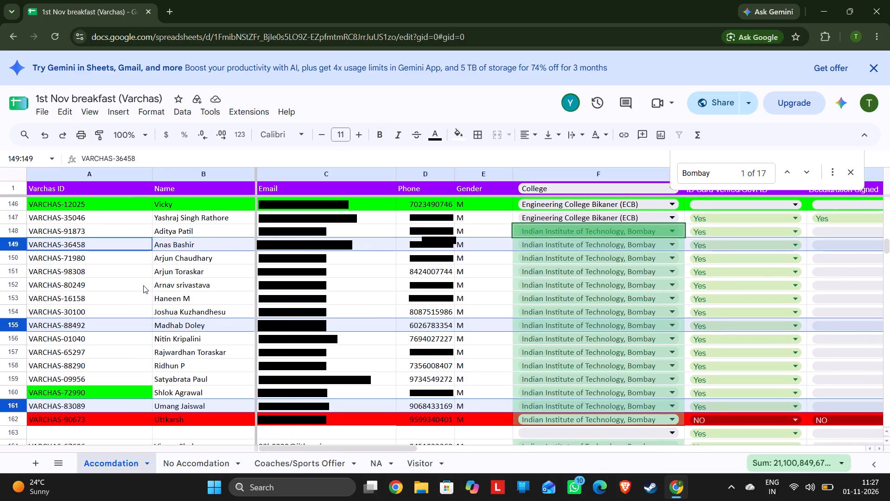
scroll(143, 285, "down", 1)
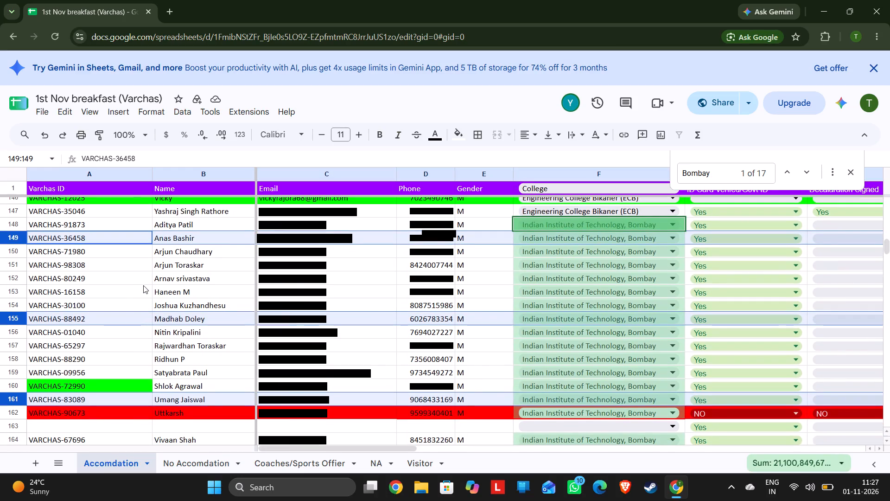
scroll(143, 285, "down", 2)
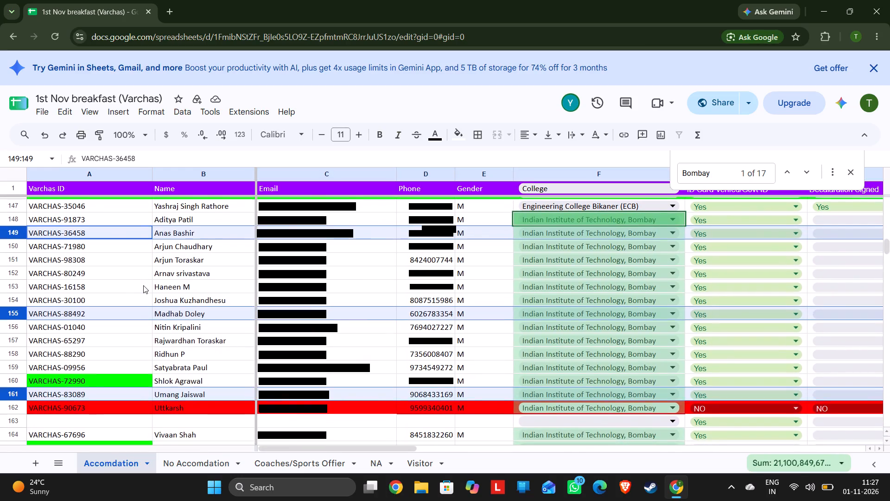
scroll(143, 285, "down", 2)
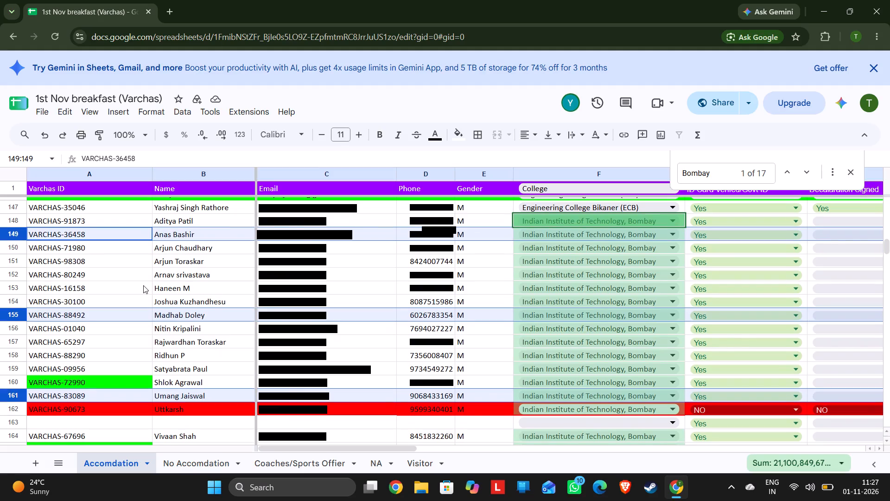
scroll(143, 285, "down", 2)
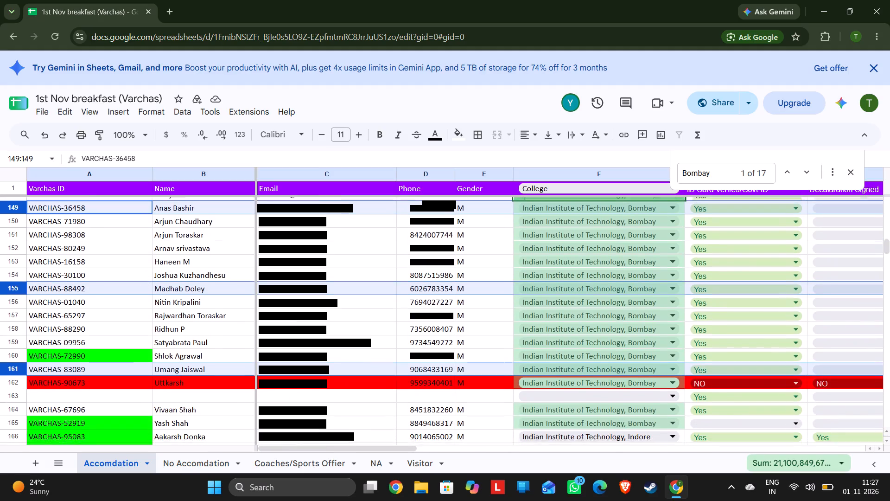
scroll(143, 285, "down", 2)
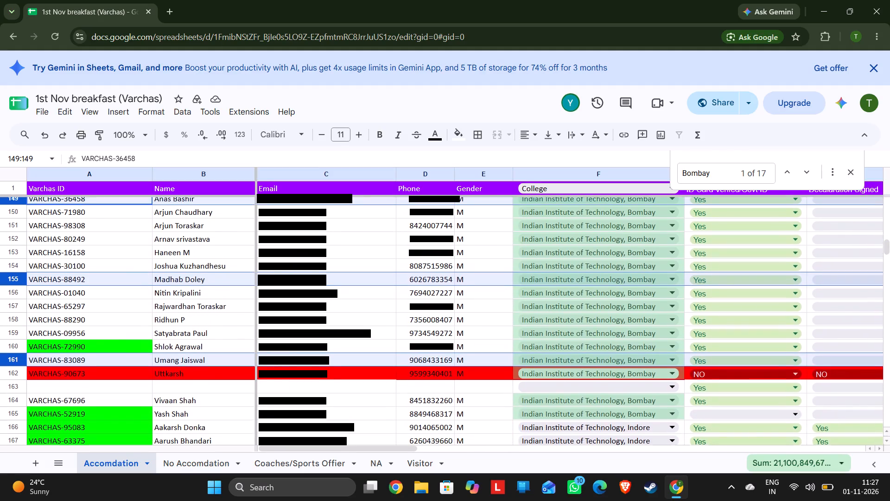
scroll(143, 285, "down", 3)
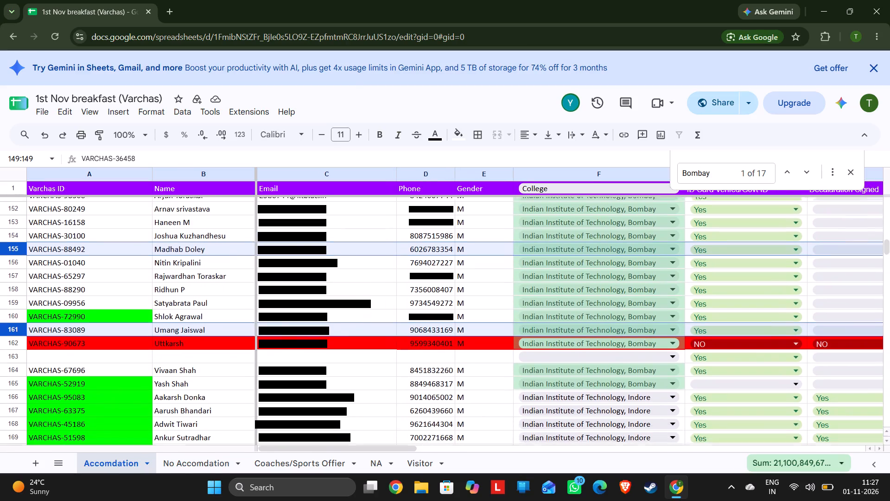
scroll(143, 285, "down", 2)
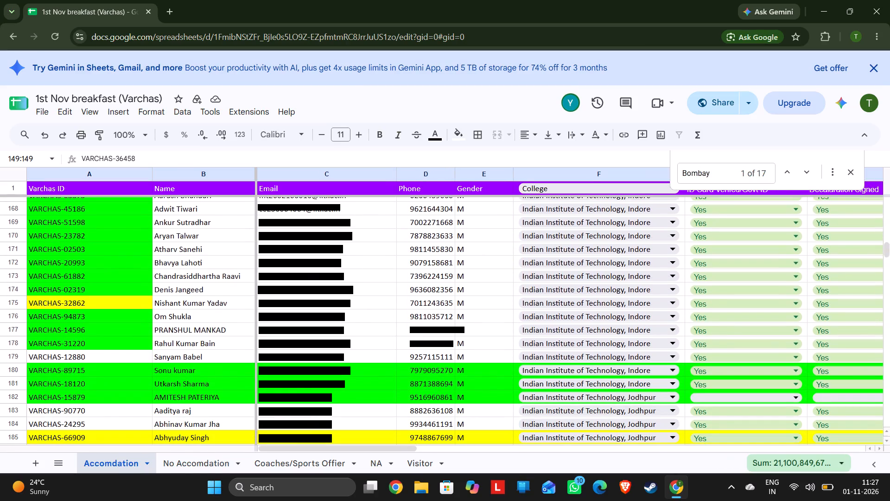
scroll(143, 285, "down", 3)
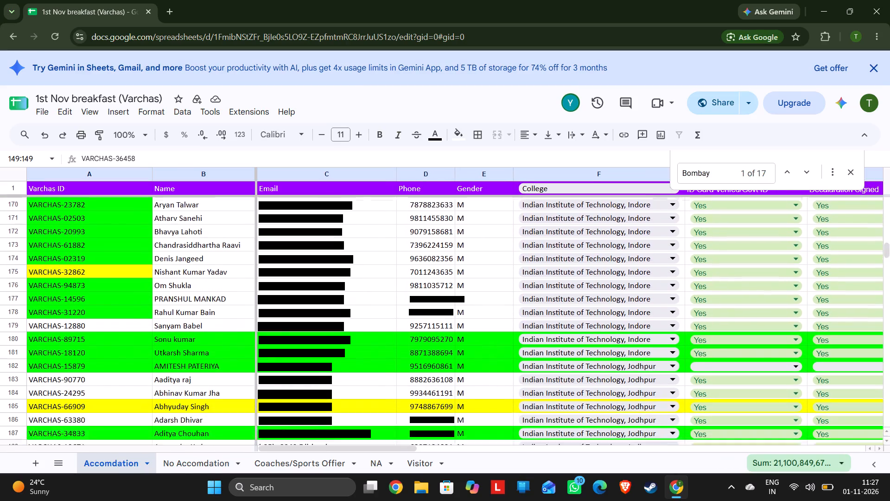
scroll(143, 285, "down", 3)
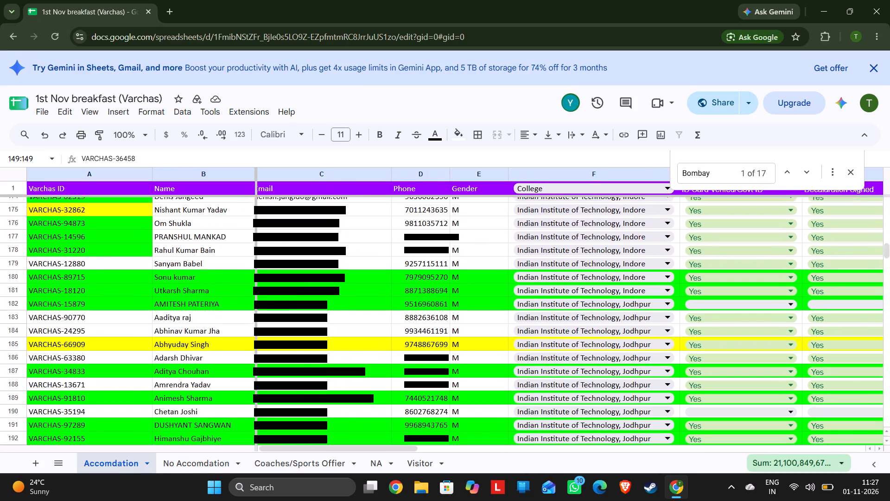
scroll(143, 285, "down", 1)
scroll(143, 285, "up", 4)
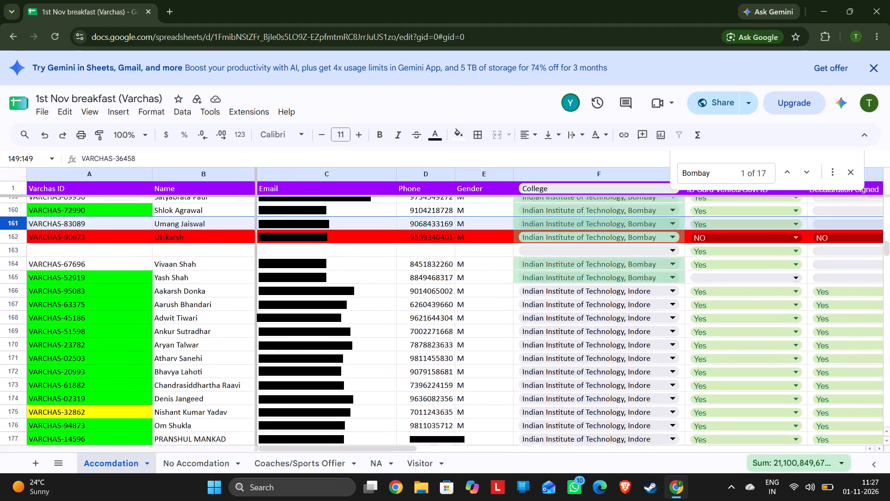
scroll(143, 285, "up", 7)
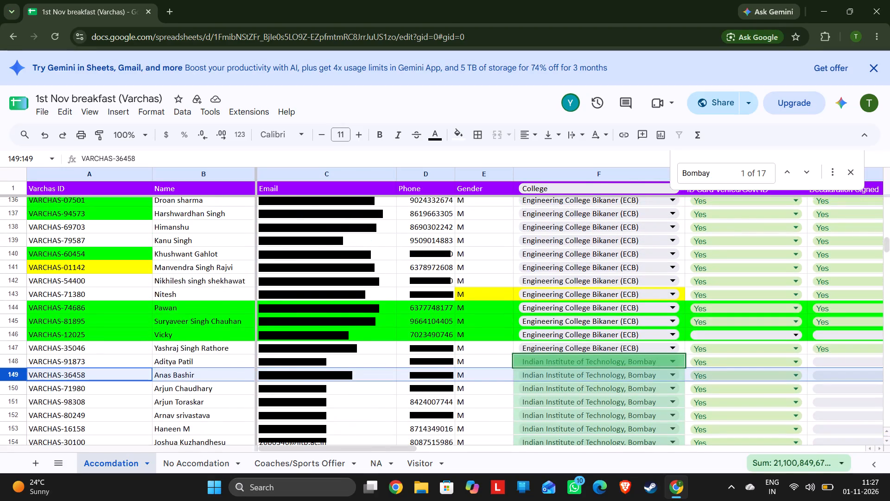
left_click(466, 135)
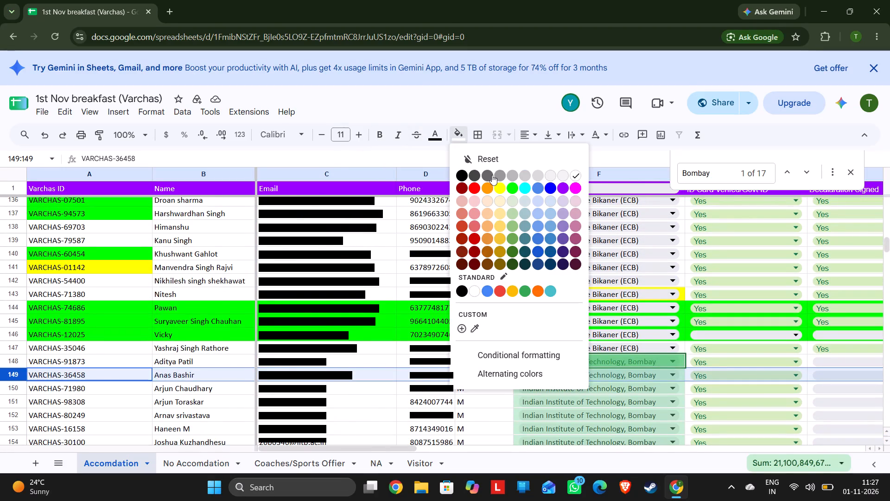
left_click(516, 186)
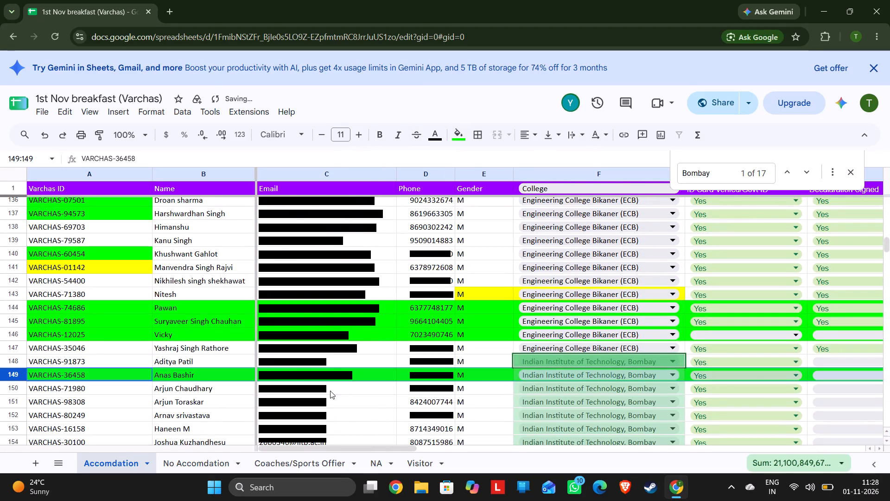
scroll(330, 391, "down", 1)
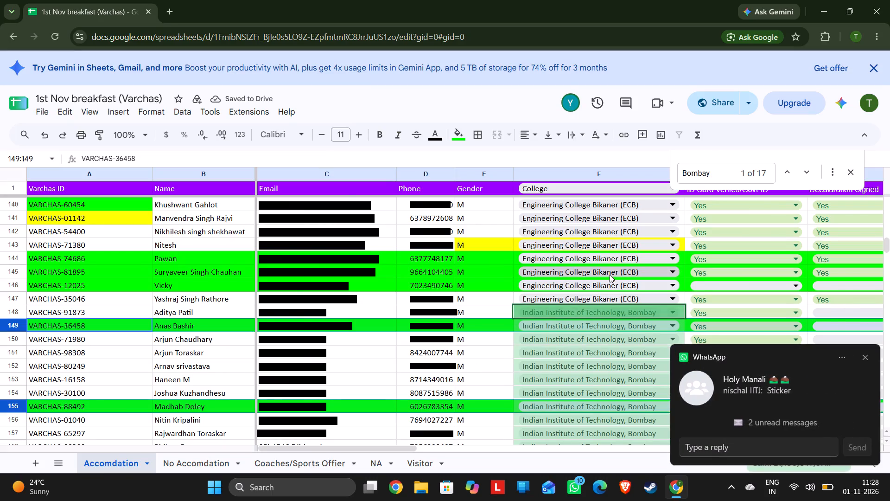
double_click(714, 167)
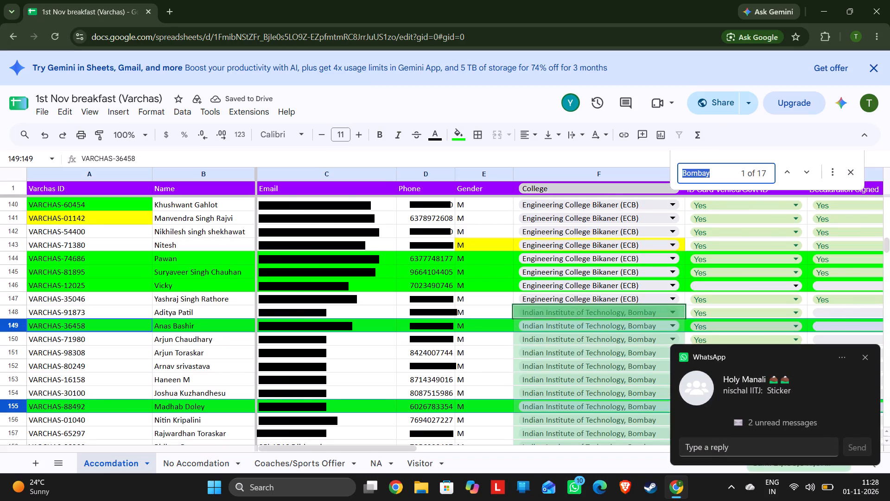
key("BackSpace")
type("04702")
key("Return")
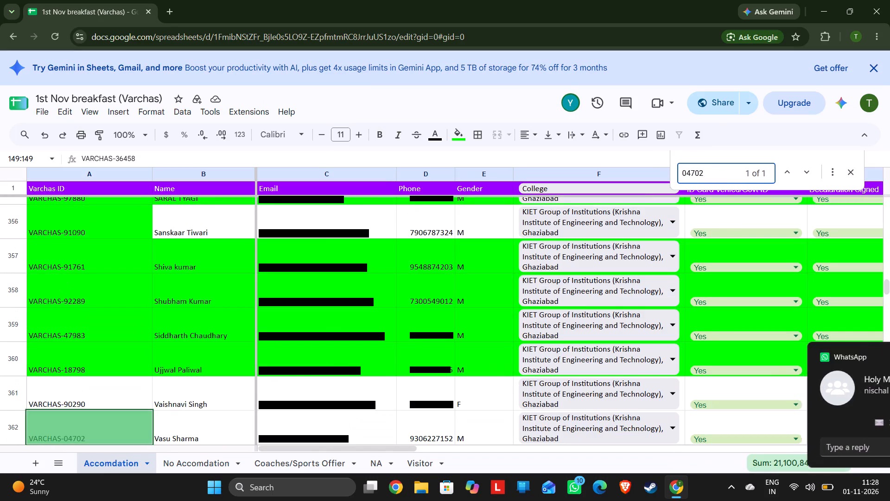
left_click(13, 424)
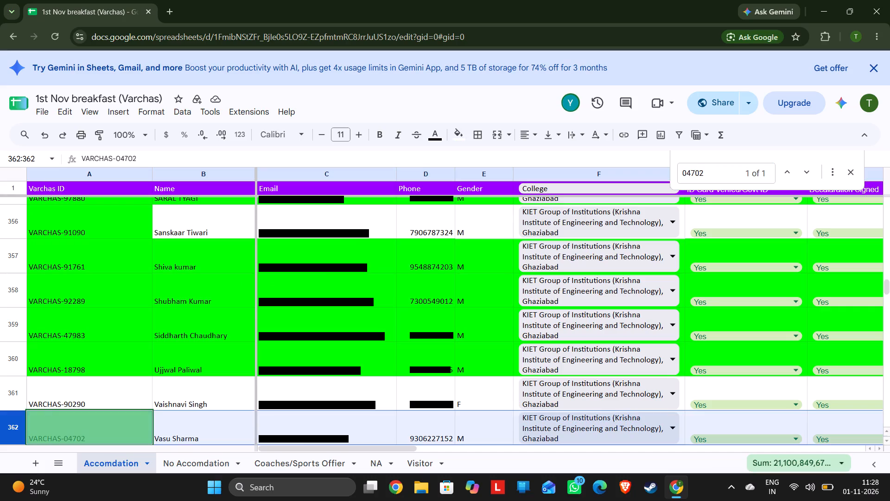
left_click_drag(454, 132, 513, 186)
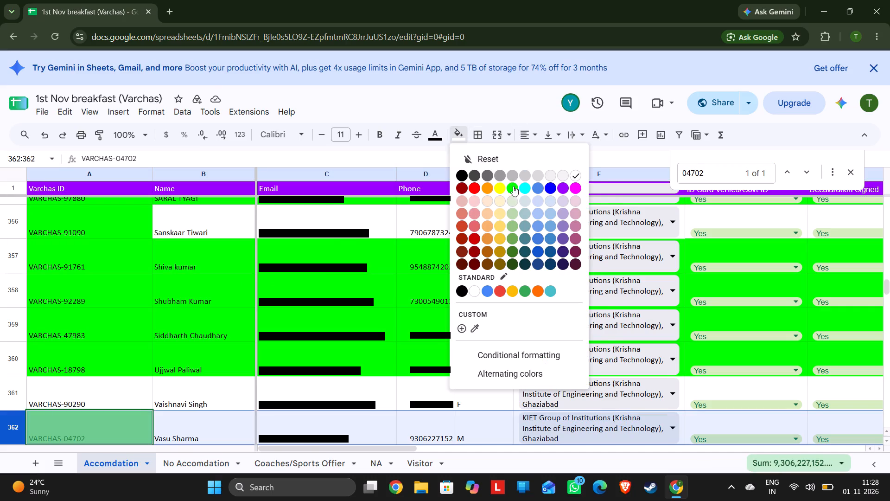
left_click_drag(513, 186, 514, 187)
left_click(514, 187)
Clear the sheet search field to look up the next attendee's Varchas ID.
left_click_drag(718, 164, 704, 182)
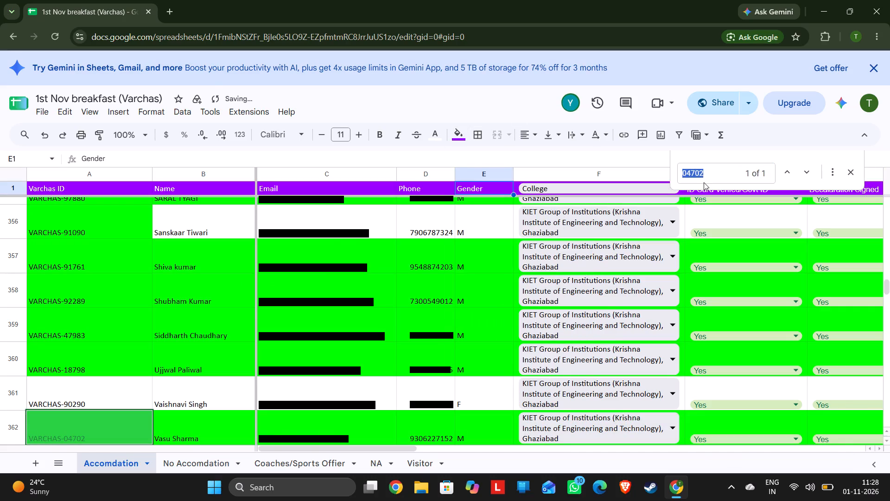
double_click(704, 182)
key("BackSpace")
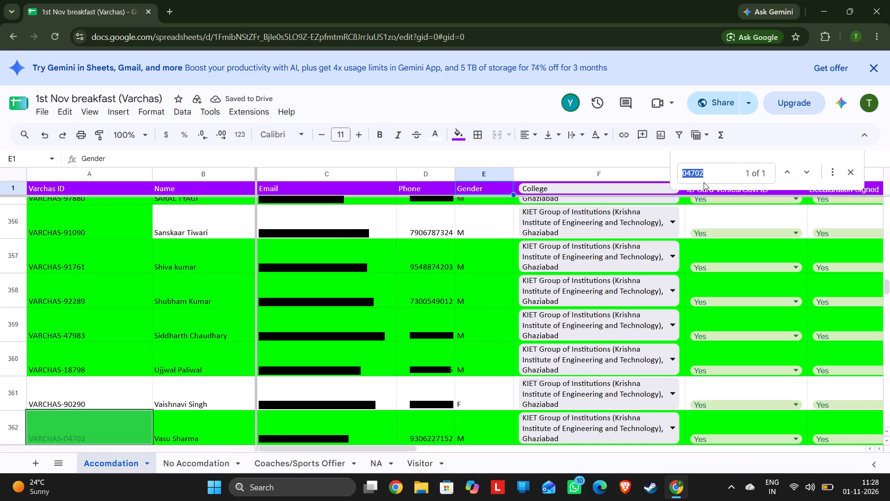
double_click(710, 179)
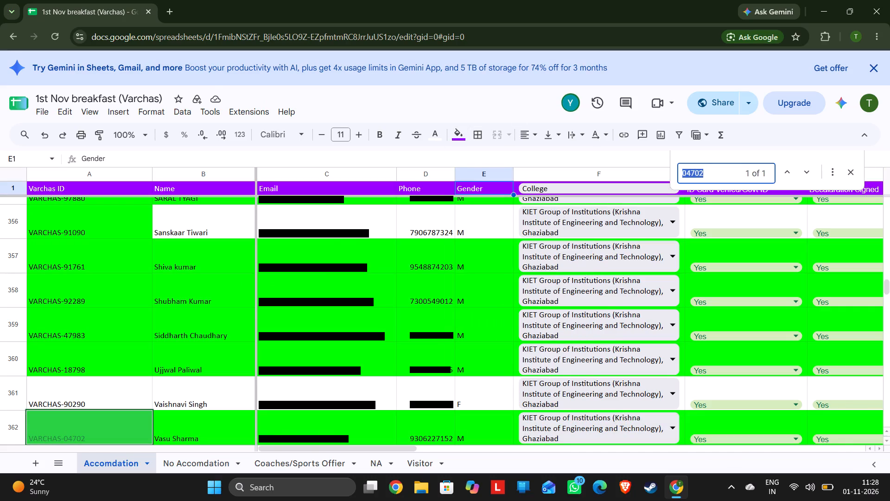
double_click(710, 179)
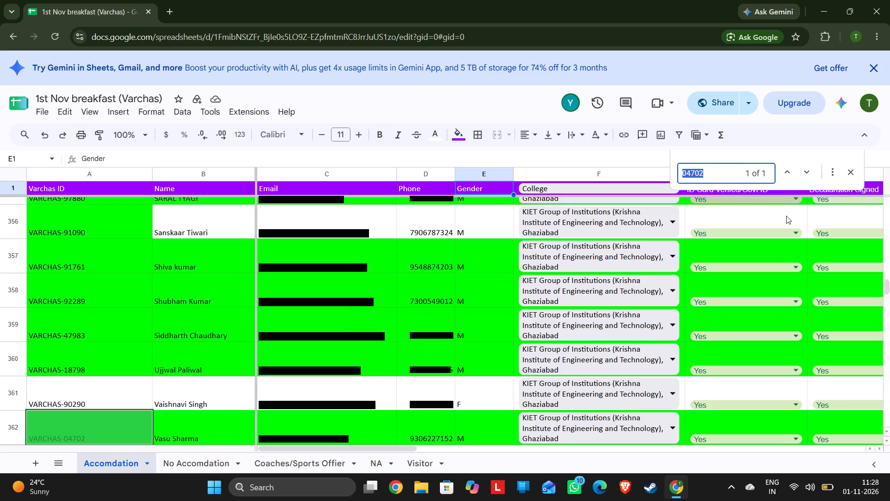
key("BackSpace")
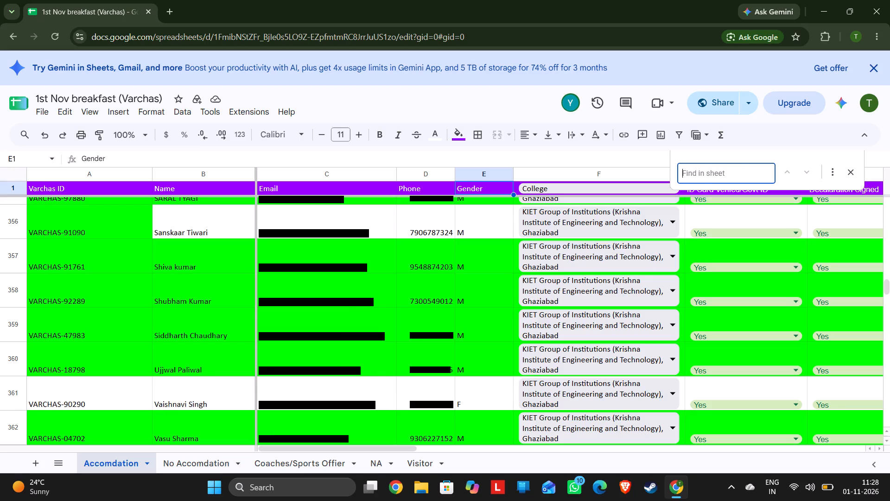
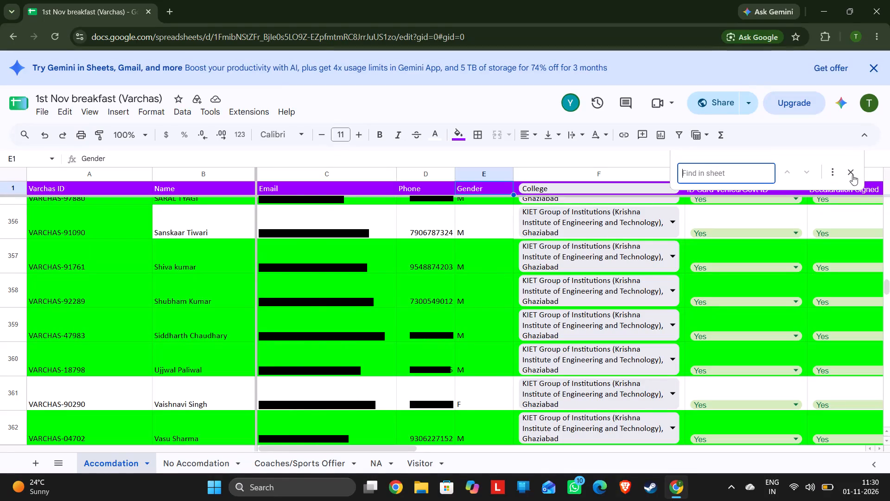
Close the find-in-sheet search.
left_click(852, 175)
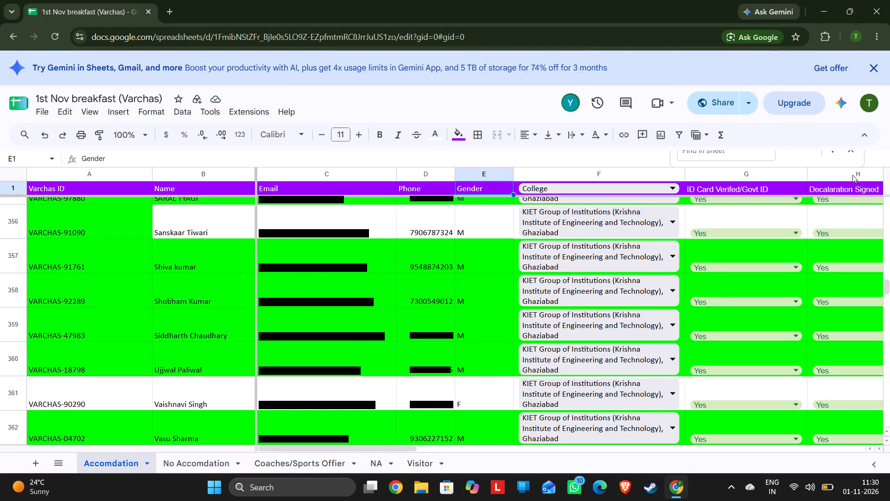
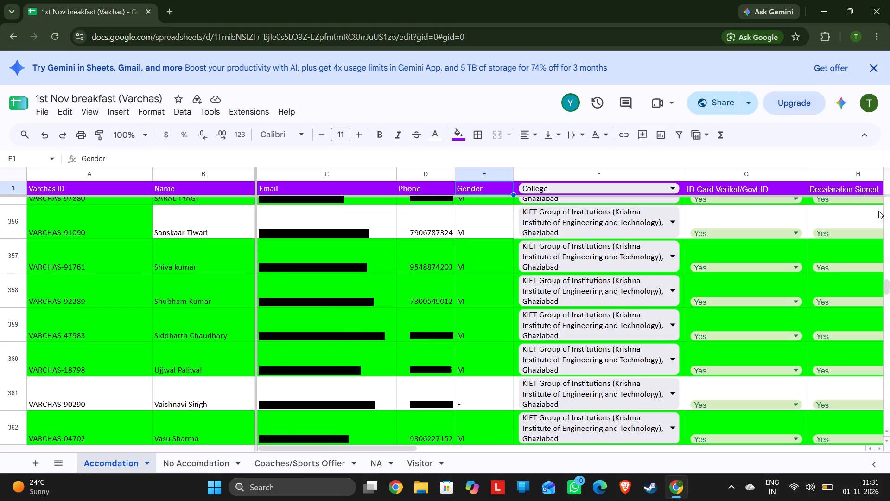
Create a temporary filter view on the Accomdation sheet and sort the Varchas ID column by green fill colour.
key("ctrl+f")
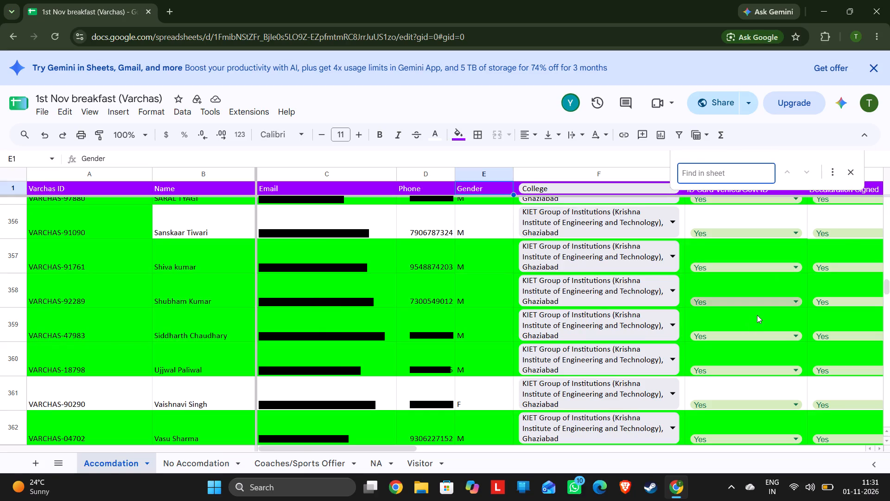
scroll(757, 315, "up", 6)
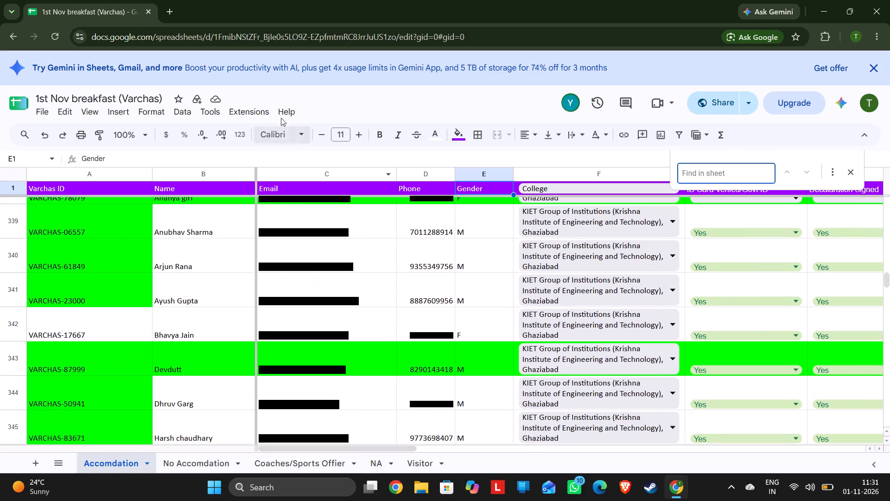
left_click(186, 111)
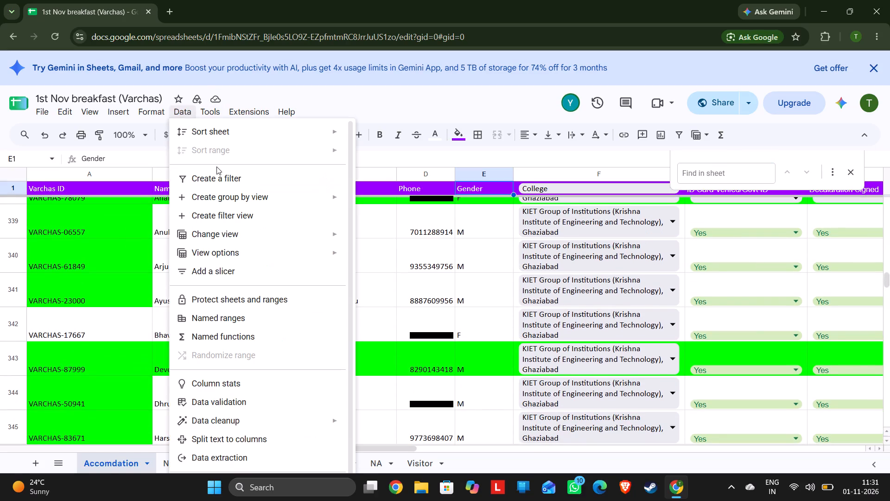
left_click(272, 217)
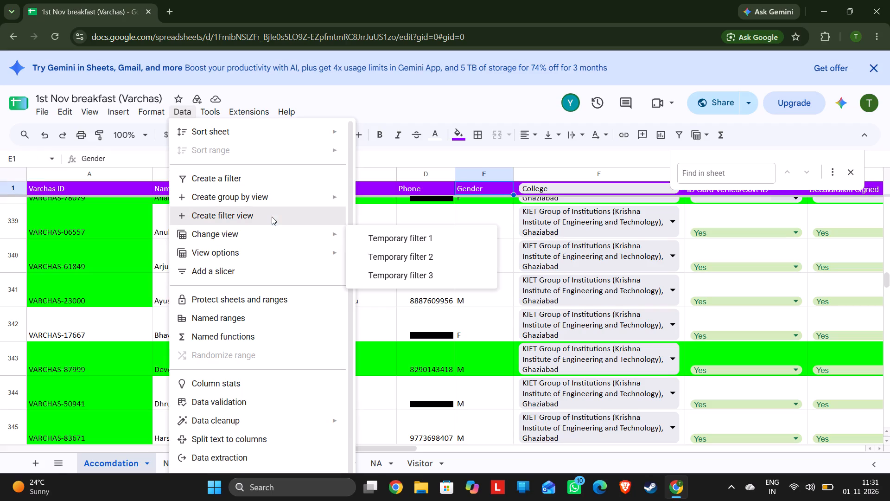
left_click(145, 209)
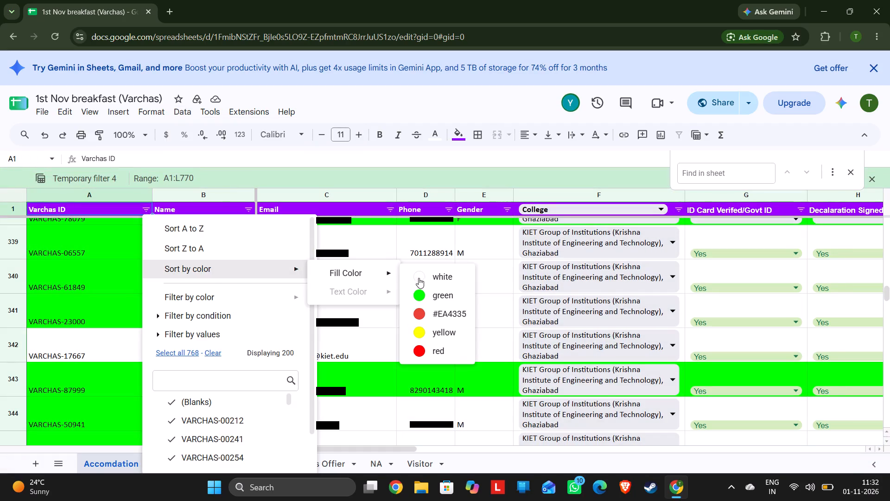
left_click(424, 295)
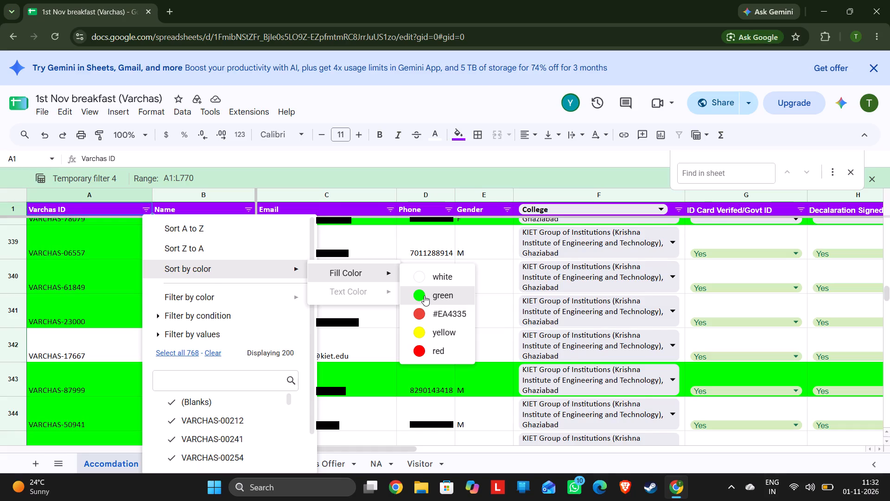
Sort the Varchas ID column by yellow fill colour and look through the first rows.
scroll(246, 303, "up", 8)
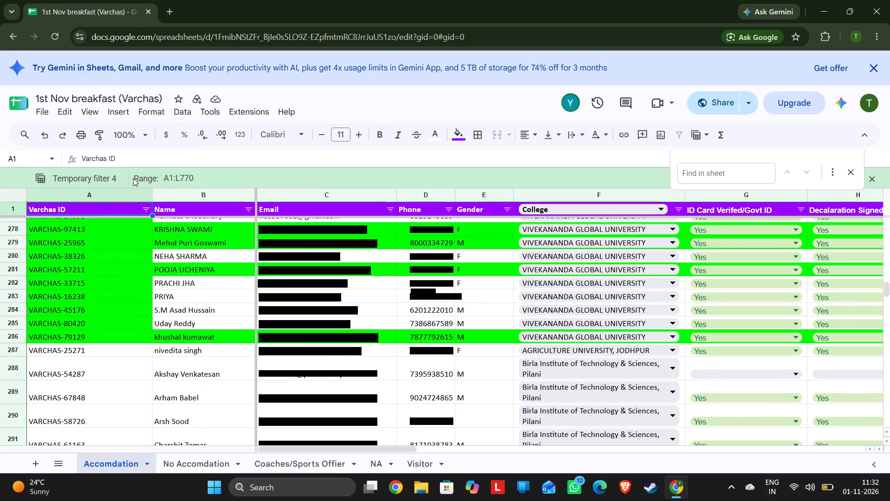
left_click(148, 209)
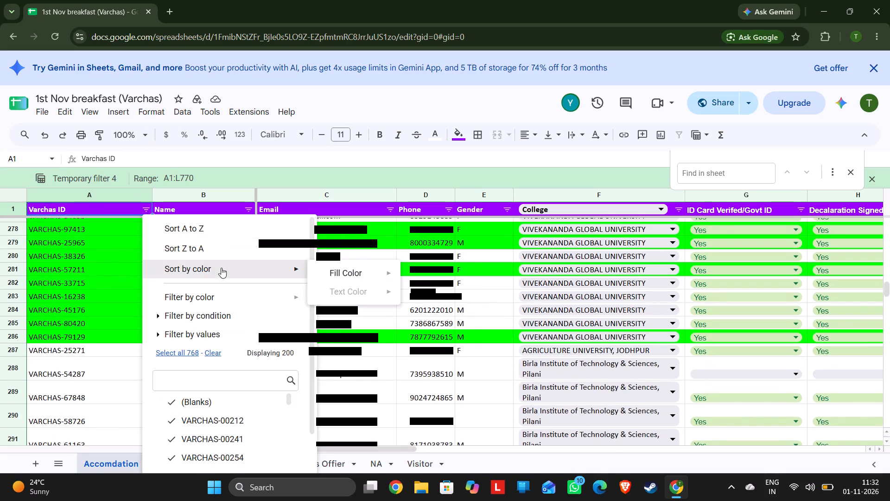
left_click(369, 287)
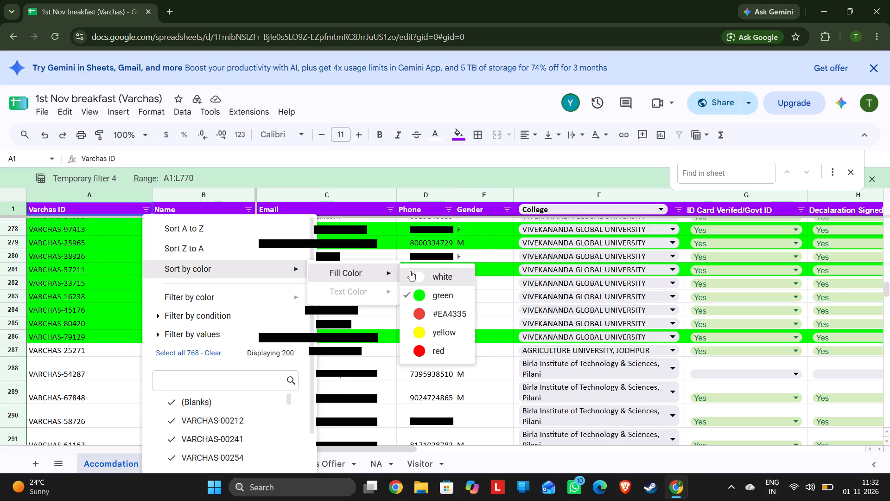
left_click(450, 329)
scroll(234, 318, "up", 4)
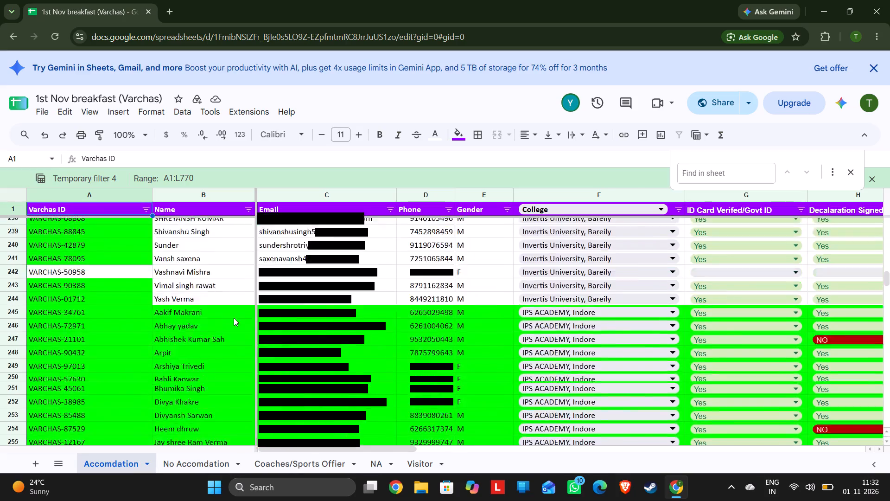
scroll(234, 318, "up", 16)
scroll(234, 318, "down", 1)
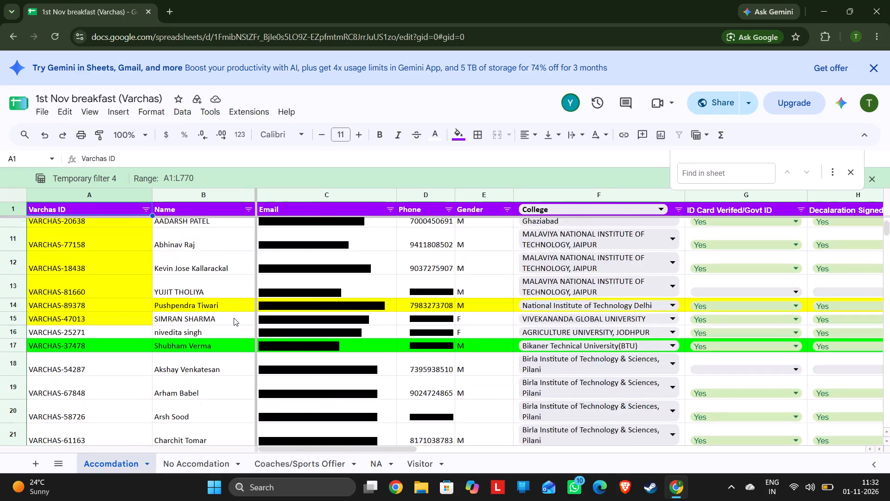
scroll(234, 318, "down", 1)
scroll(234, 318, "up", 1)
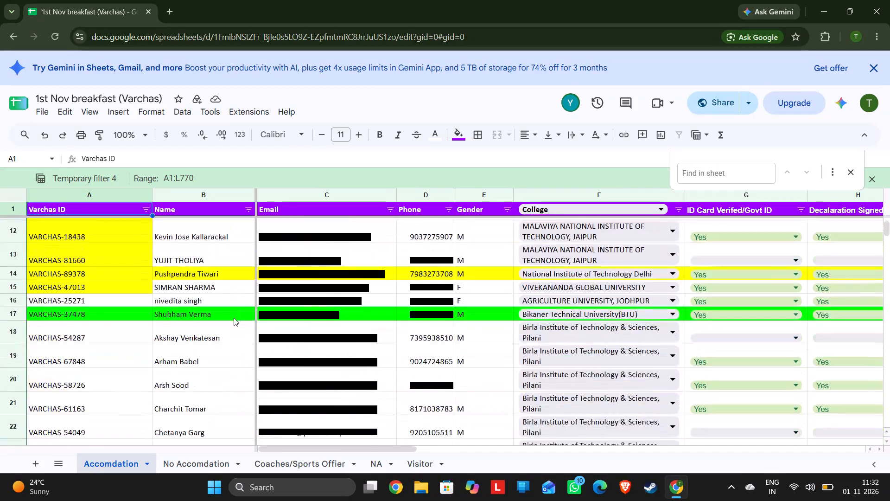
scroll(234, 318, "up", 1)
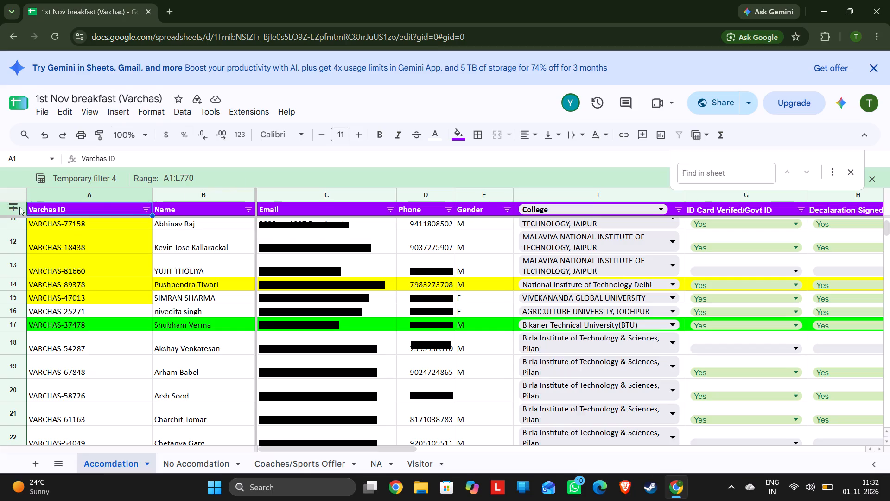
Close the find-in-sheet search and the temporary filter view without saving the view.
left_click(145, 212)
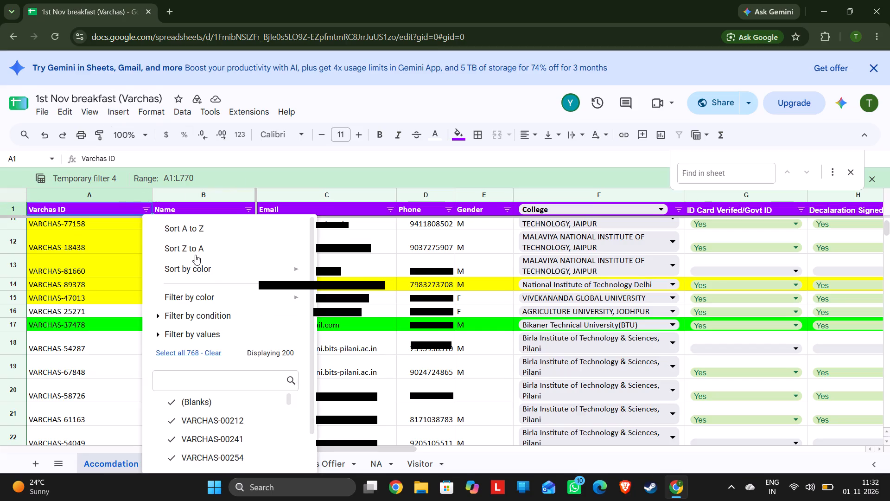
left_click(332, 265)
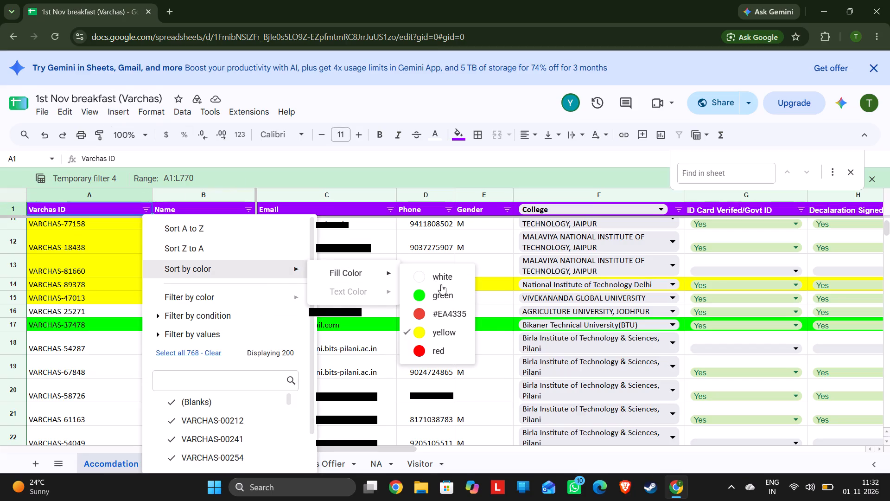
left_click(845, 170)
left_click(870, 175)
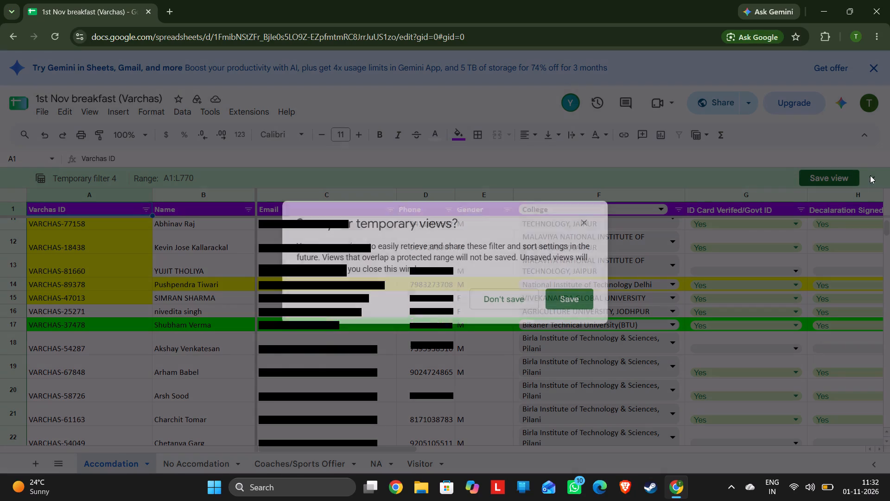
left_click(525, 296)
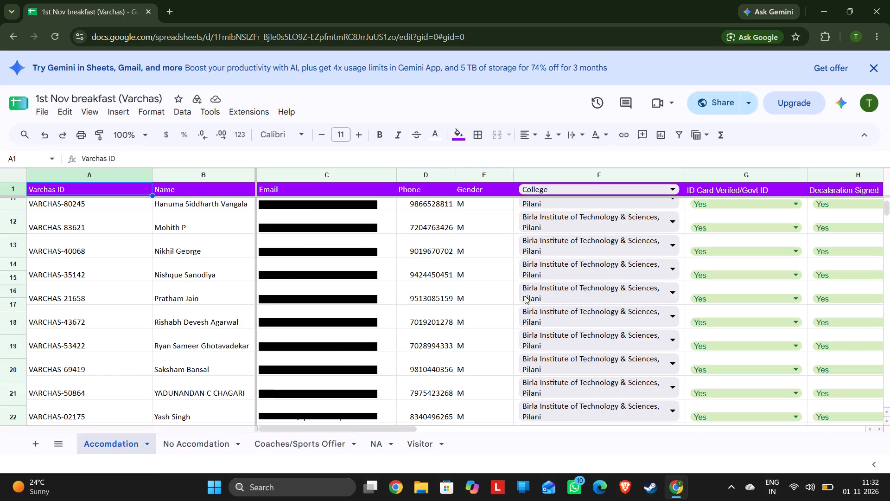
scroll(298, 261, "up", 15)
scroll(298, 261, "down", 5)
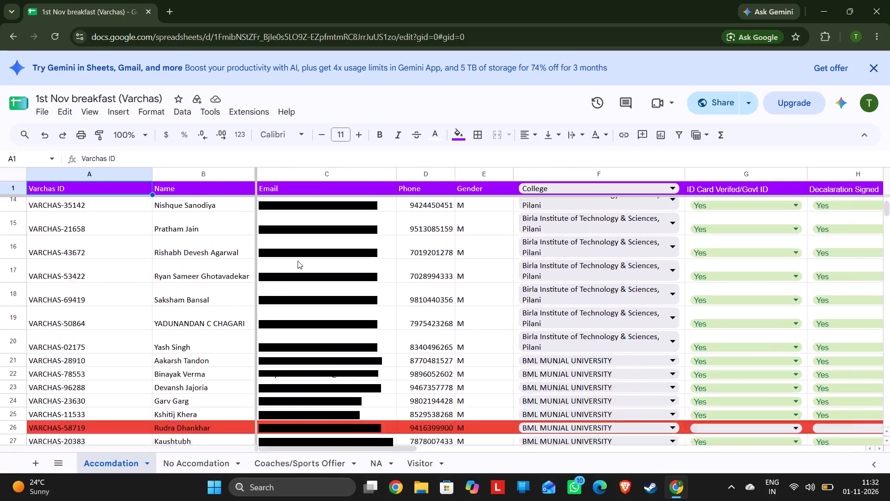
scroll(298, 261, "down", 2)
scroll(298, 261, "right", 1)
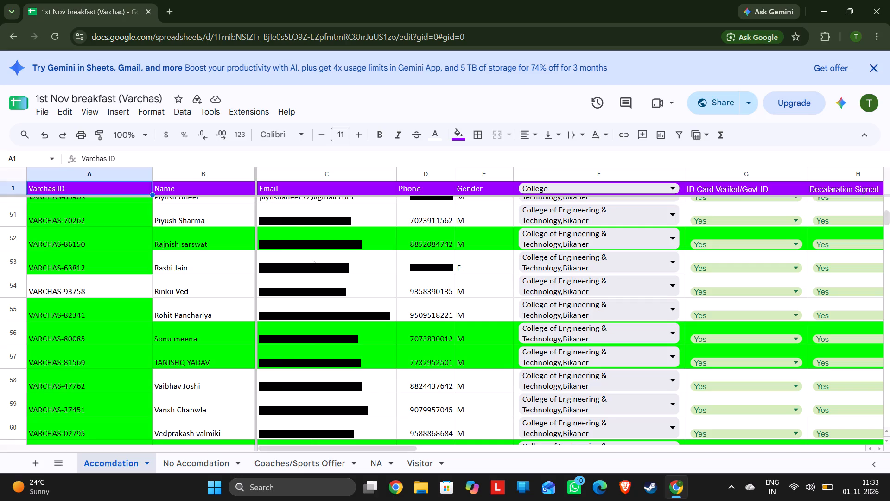
Find the participant in row 366 by the last five digits of the Varchas ID and fill the whole row bright green.
key("ctrl+f")
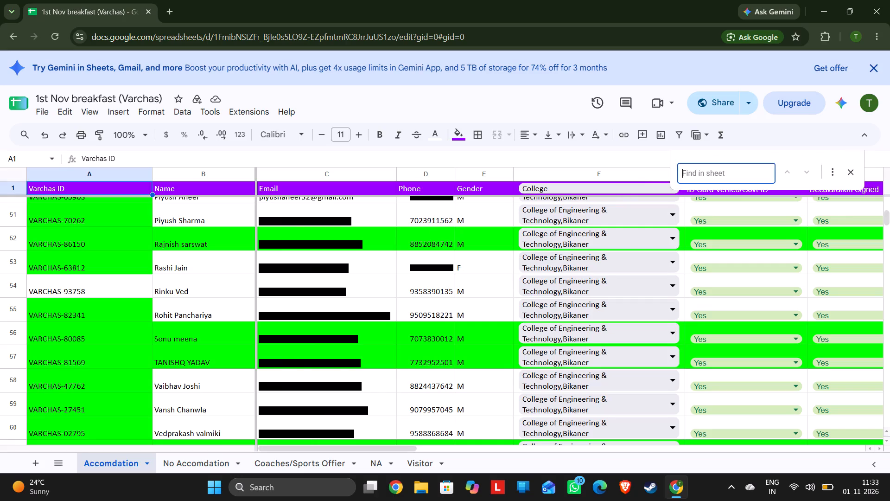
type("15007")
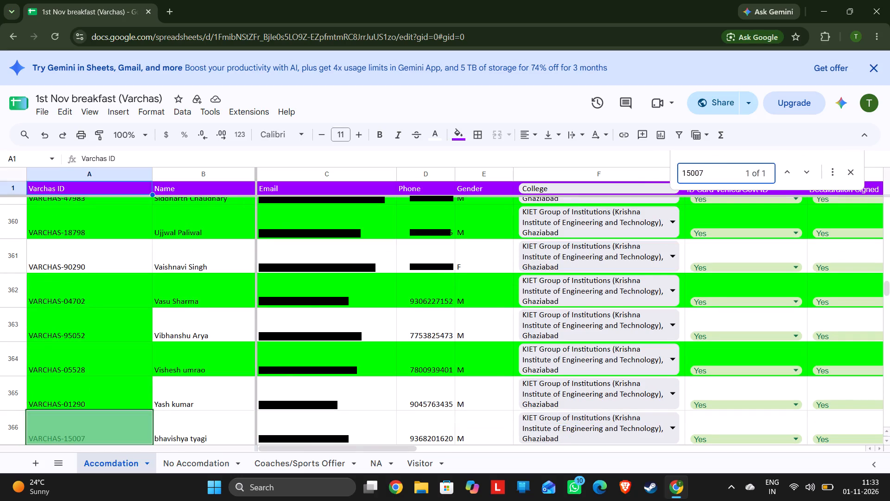
left_click(14, 426)
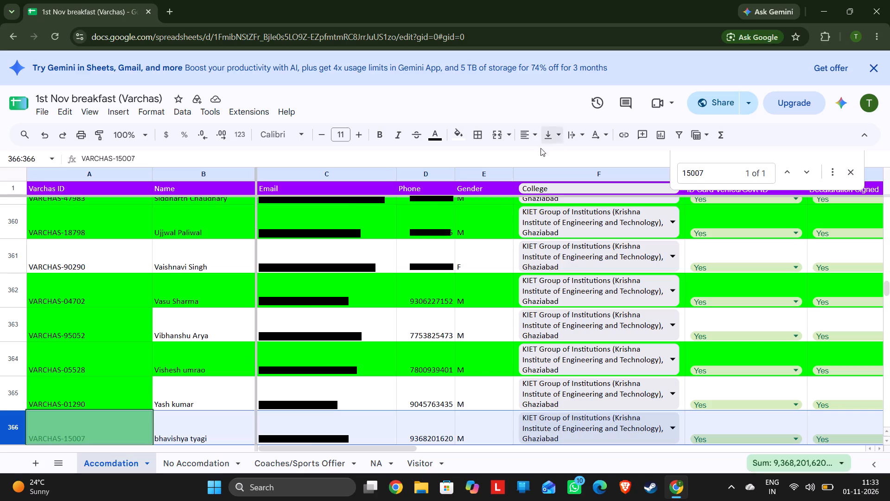
left_click_drag(464, 135, 513, 186)
left_click(513, 186)
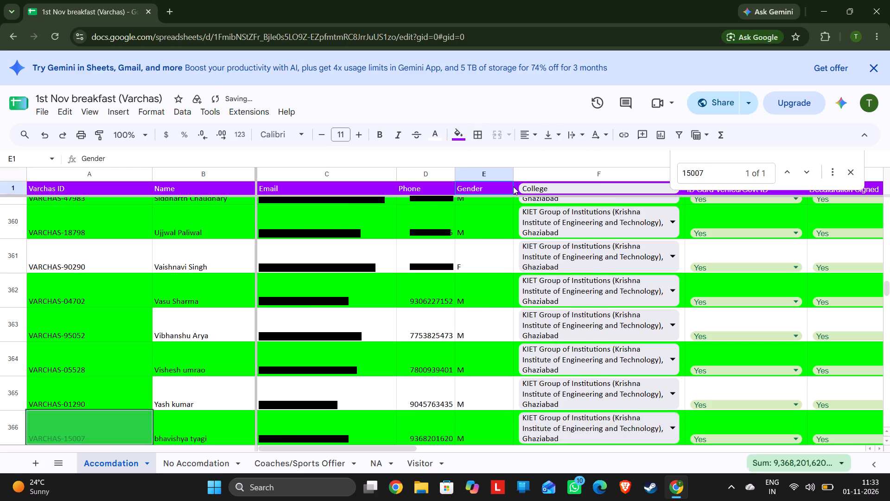
Clear the previous Varchas ID digits from the find-in-sheet search.
double_click(698, 168)
key("BackSpace")
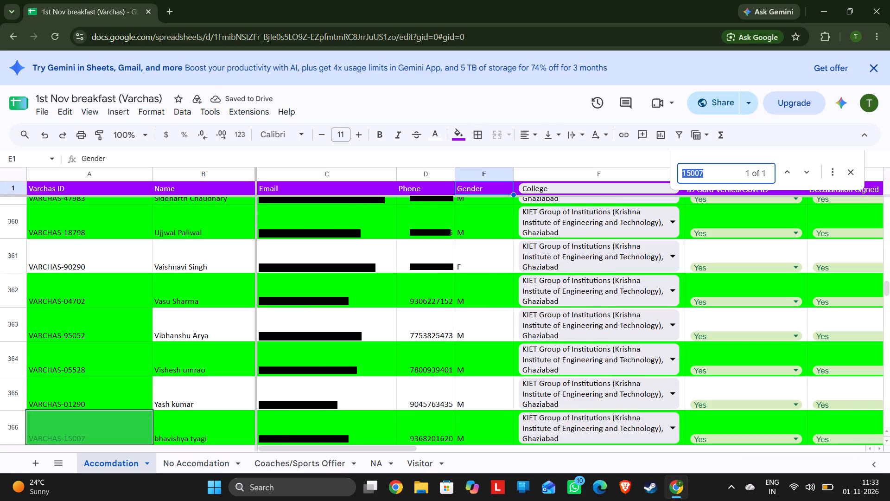
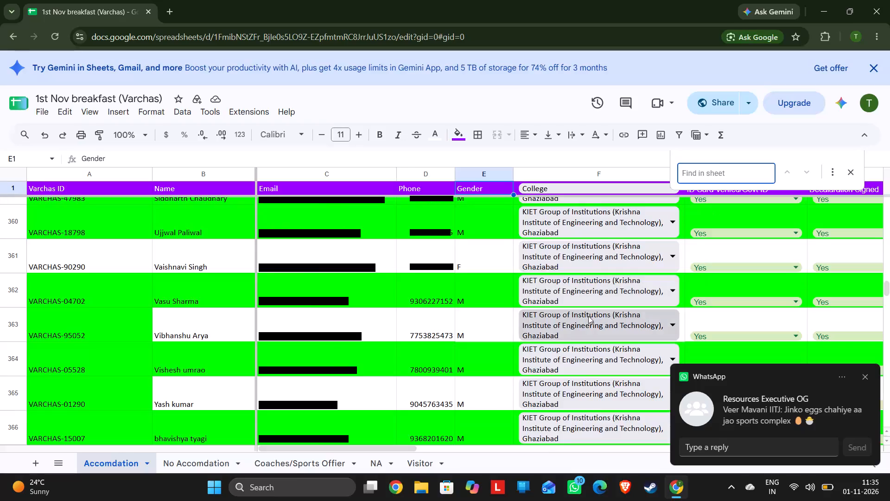
Look back through the Accomdation sheet's participant rows from row 366 up to the first row, examining their fill colours.
scroll(588, 316, "up", 6)
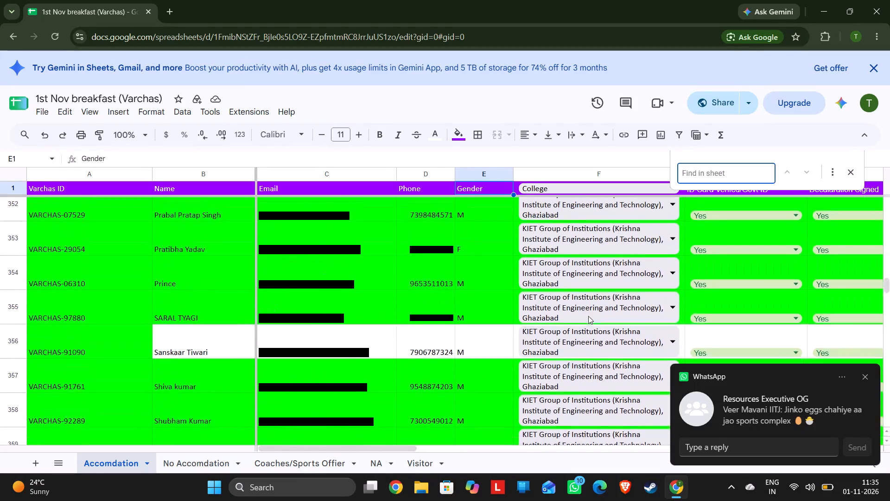
scroll(588, 316, "up", 9)
scroll(588, 316, "right", 1)
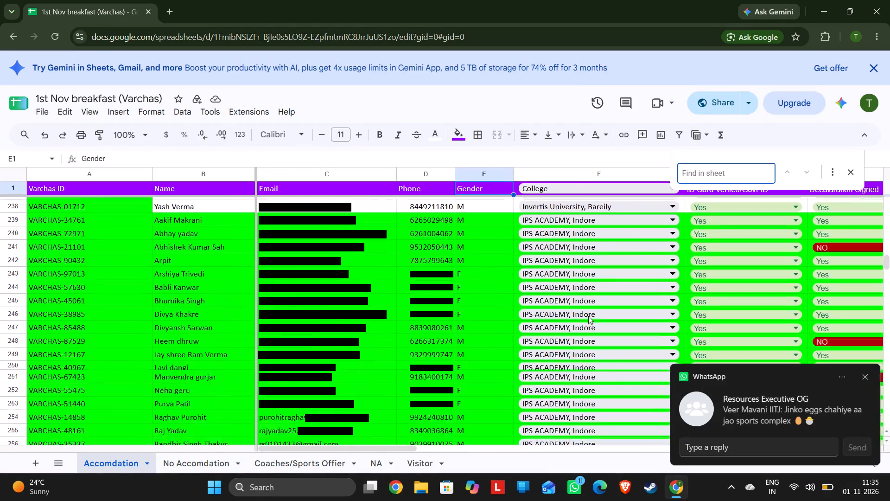
scroll(588, 316, "right", 1)
scroll(588, 316, "up", 2)
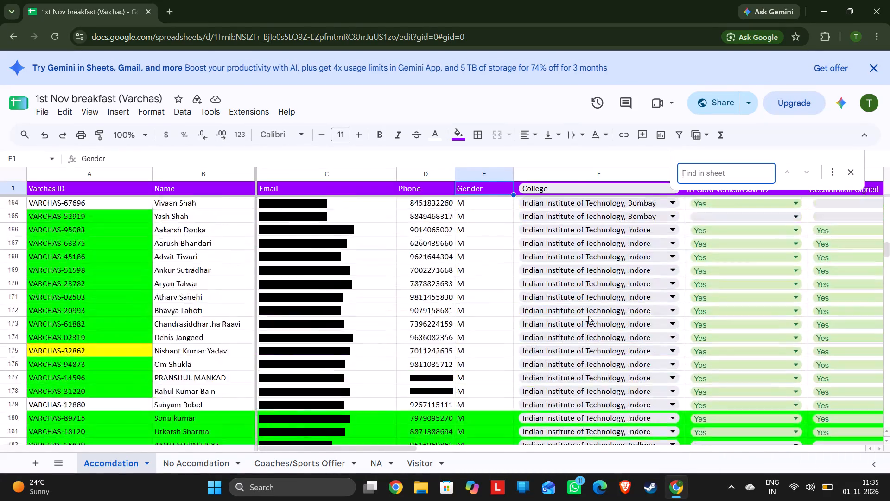
scroll(588, 316, "up", 2)
scroll(588, 316, "down", 5)
scroll(588, 316, "up", 7)
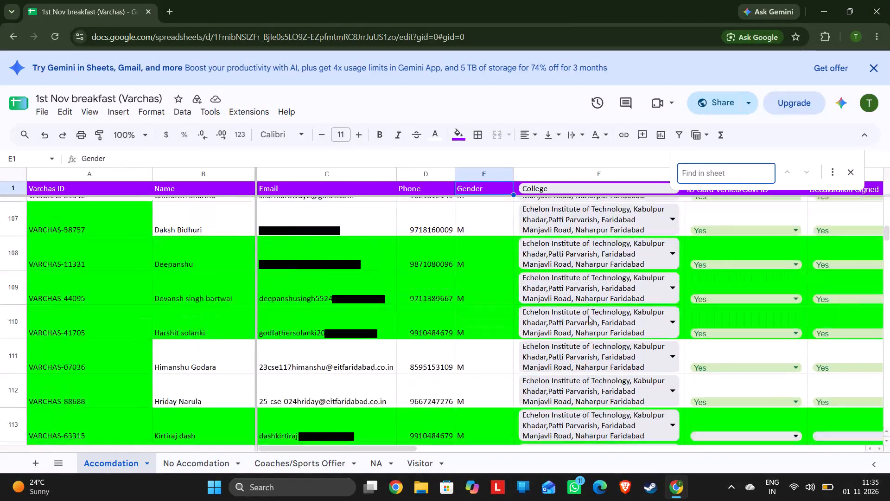
scroll(588, 316, "up", 7)
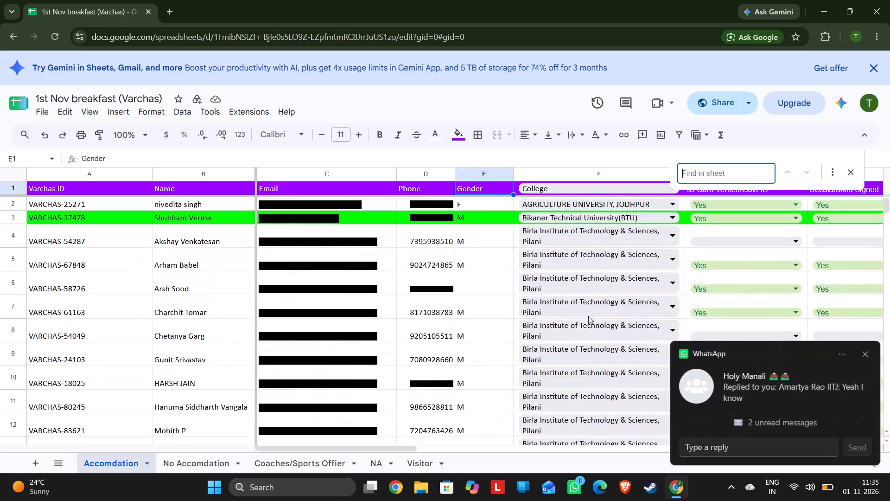
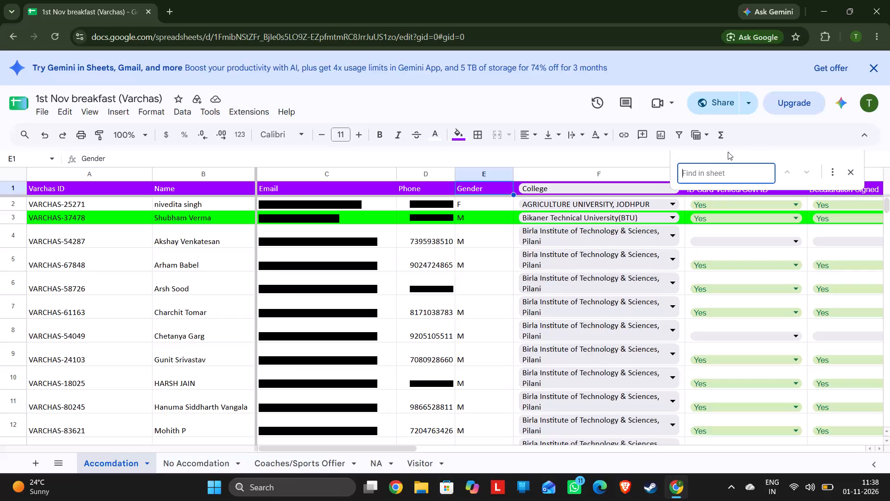
Find the participant in row 206 by the last five digits of the Varchas ID and fill the whole row bright green.
left_click(726, 173)
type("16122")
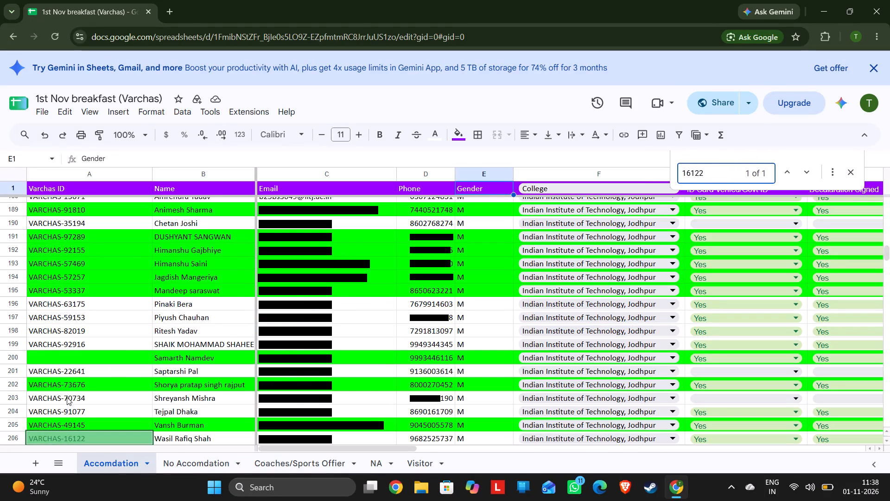
left_click(8, 439)
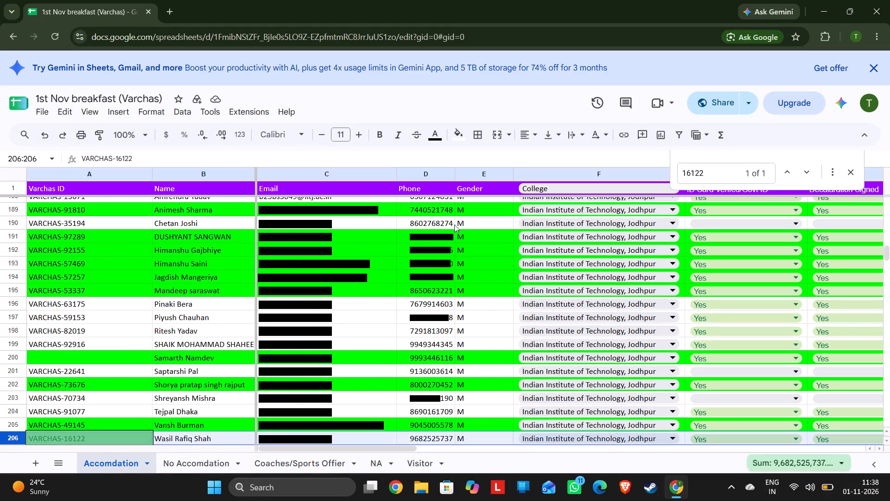
left_click(457, 130)
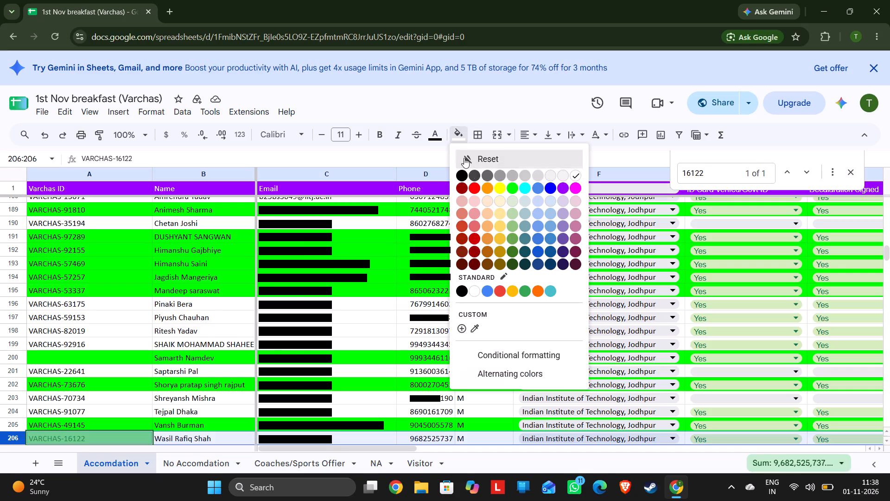
left_click(510, 186)
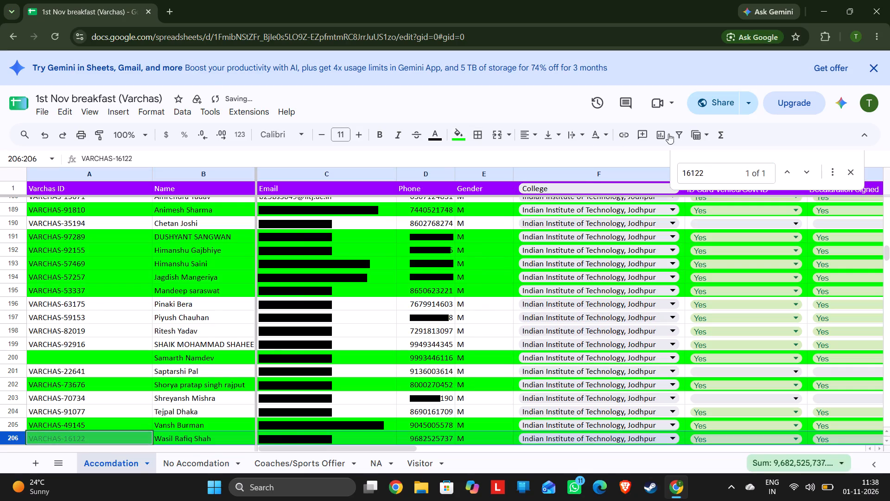
Clear the previous Varchas ID digits from the find-in-sheet search.
double_click(712, 179)
key("BackSpace")
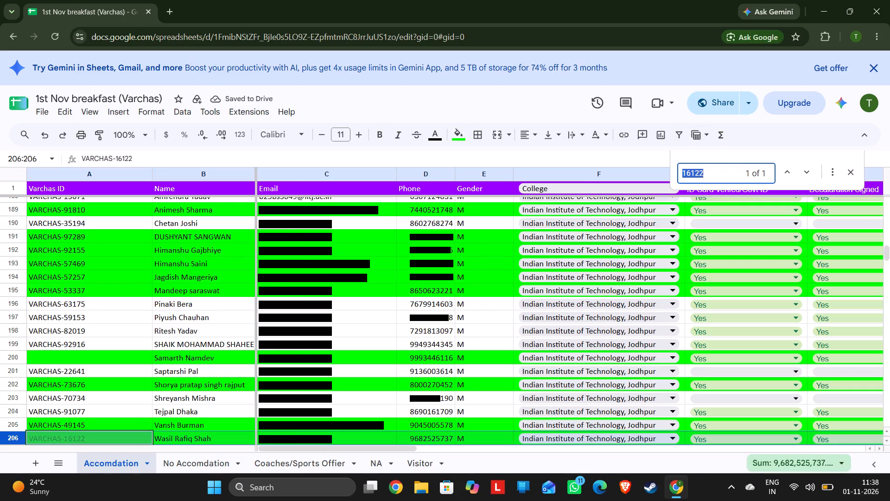
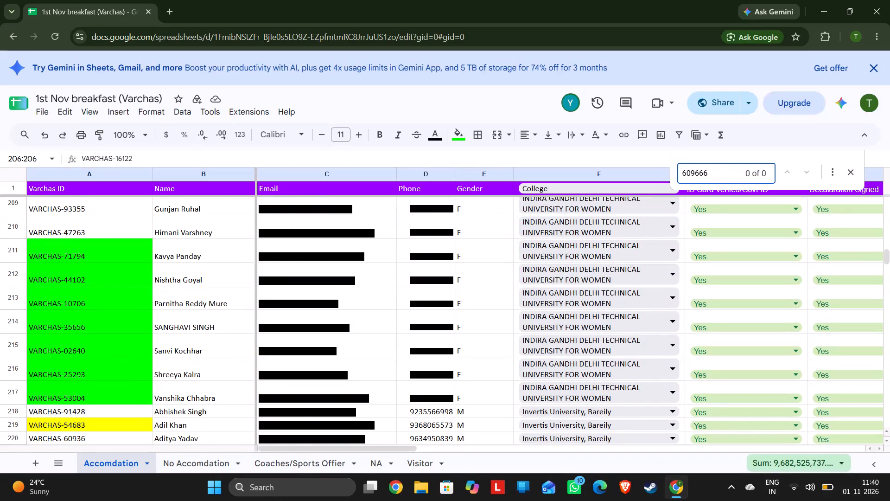
key("BackSpace")
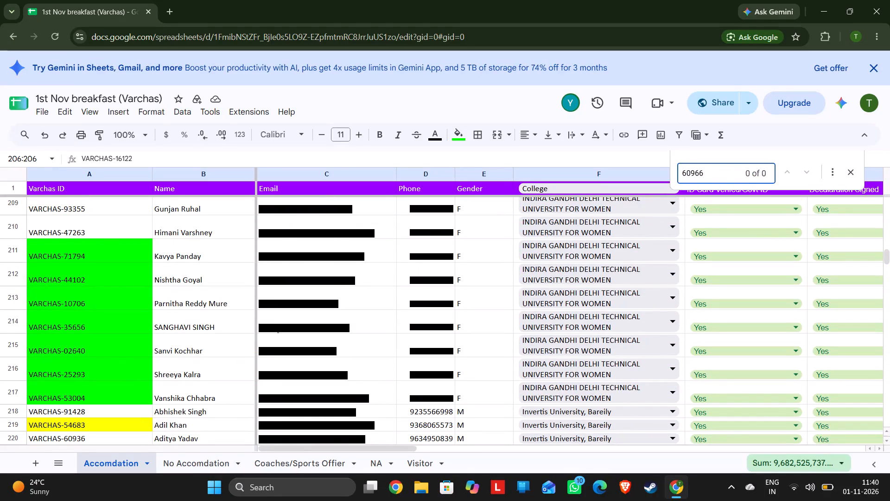